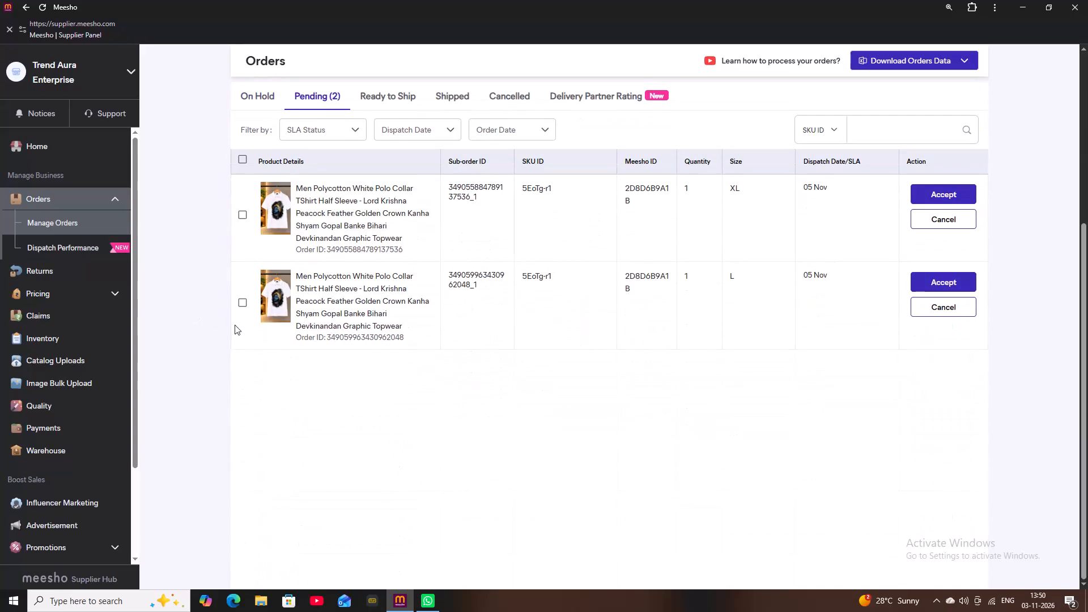
# Open the seller account's Inventory page from the pending orders view.
pyautogui.scroll(6, 236, 324)
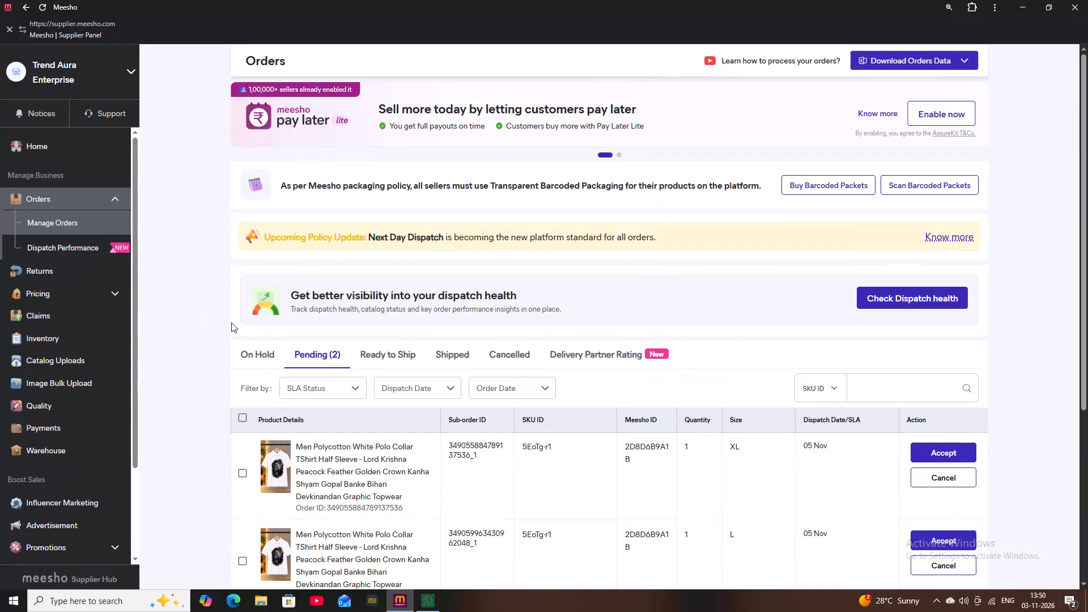
pyautogui.click(53, 333)
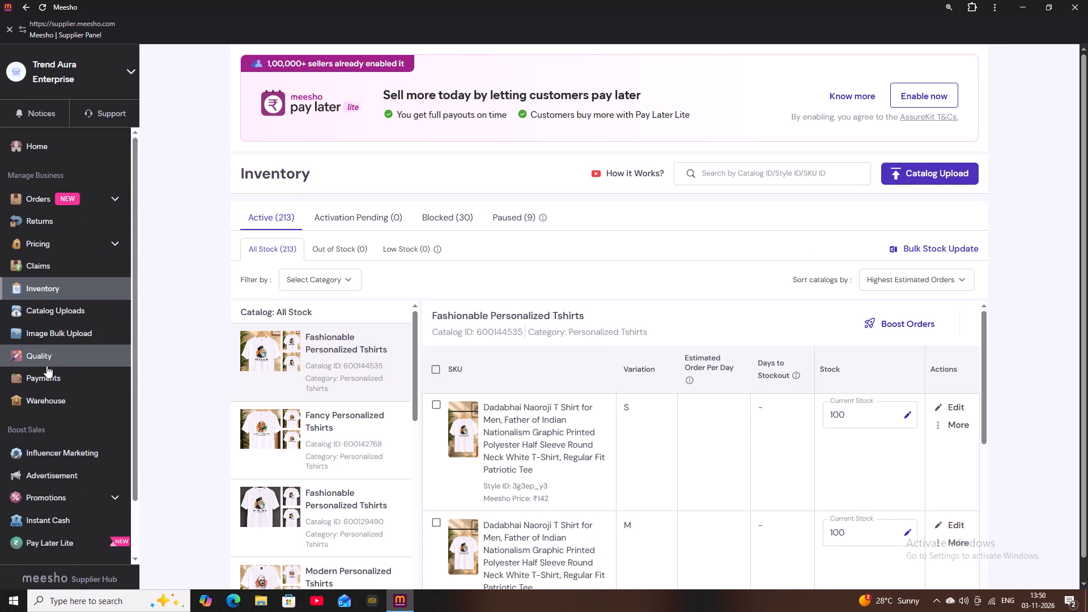
# Open the order management page and look through the list of shipped orders.
pyautogui.click(88, 189)
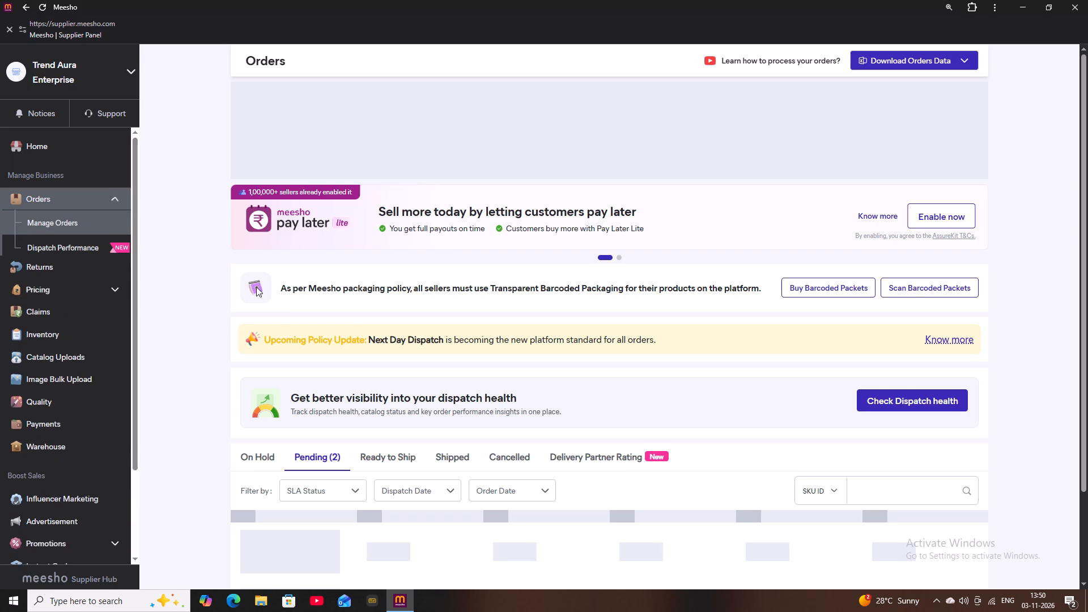
pyautogui.click(447, 346)
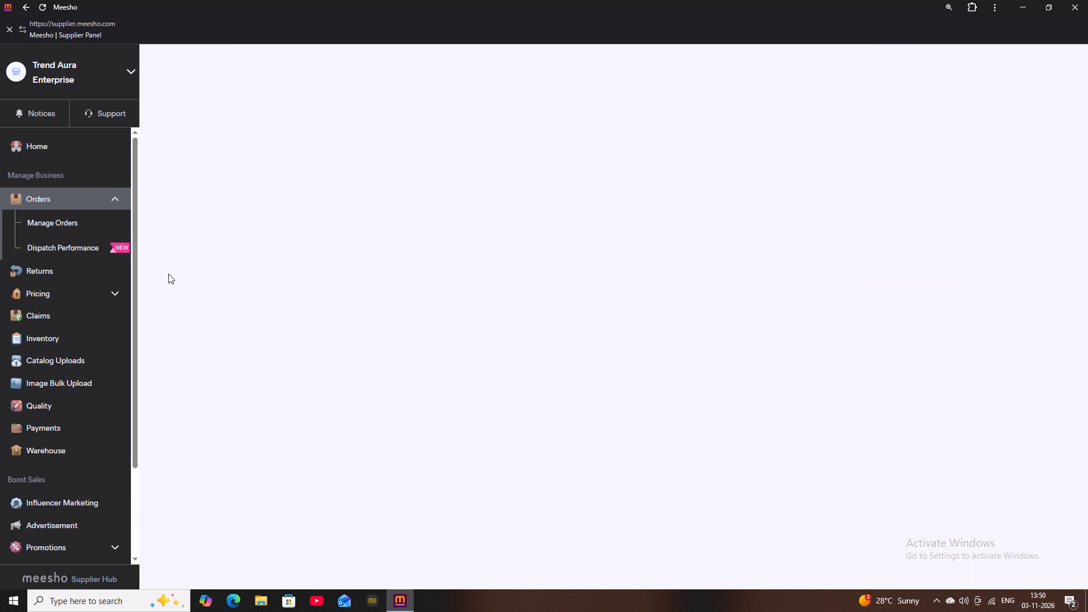
pyautogui.scroll(-4, 284, 415)
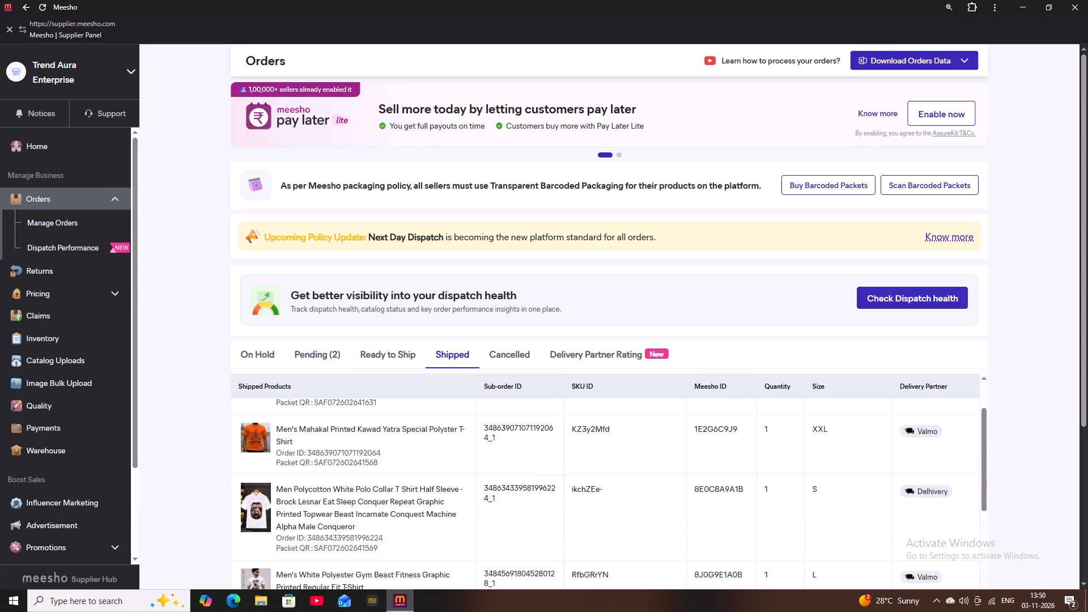
pyautogui.scroll(-1, 284, 417)
pyautogui.scroll(5, 287, 414)
# Switch to the Ready to Ship orders and view the product images of the two leaf graphic T-shirt orders.
pyautogui.click(385, 356)
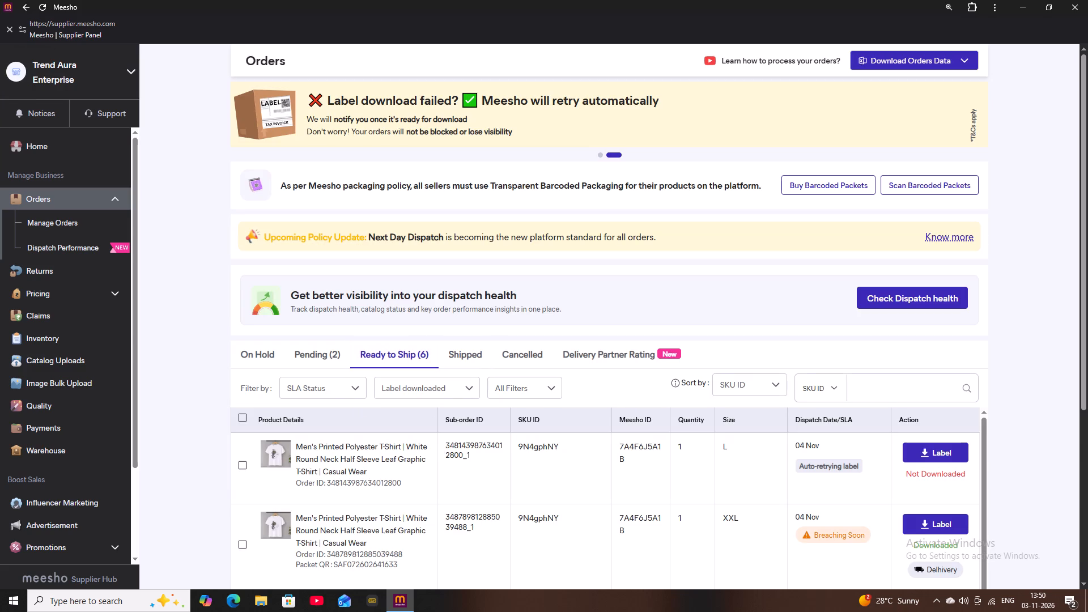
pyautogui.scroll(-2, 463, 456)
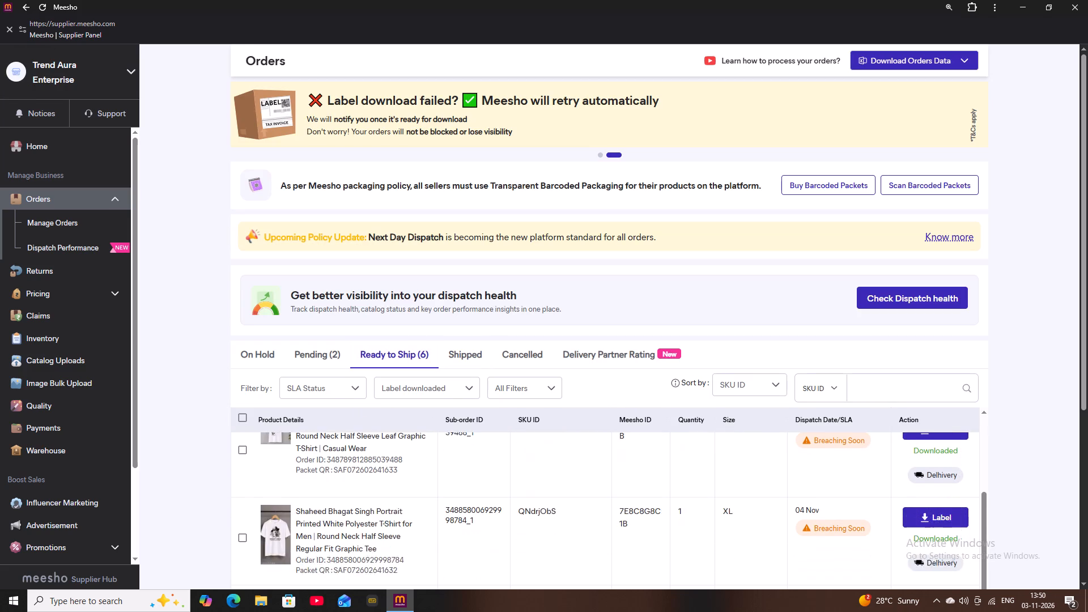
pyautogui.scroll(3, 463, 456)
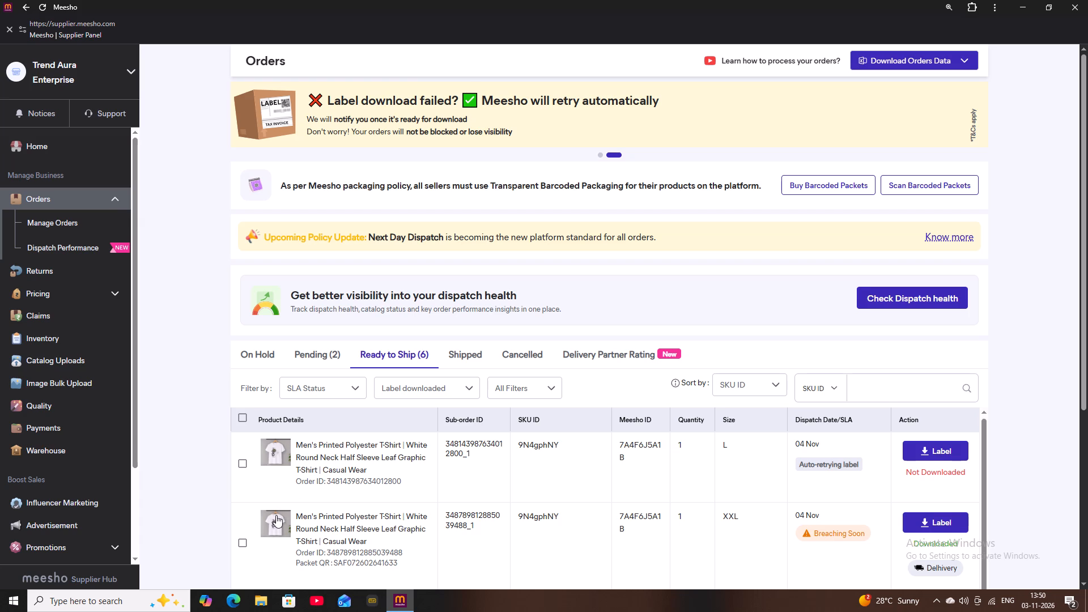
pyautogui.click(276, 520)
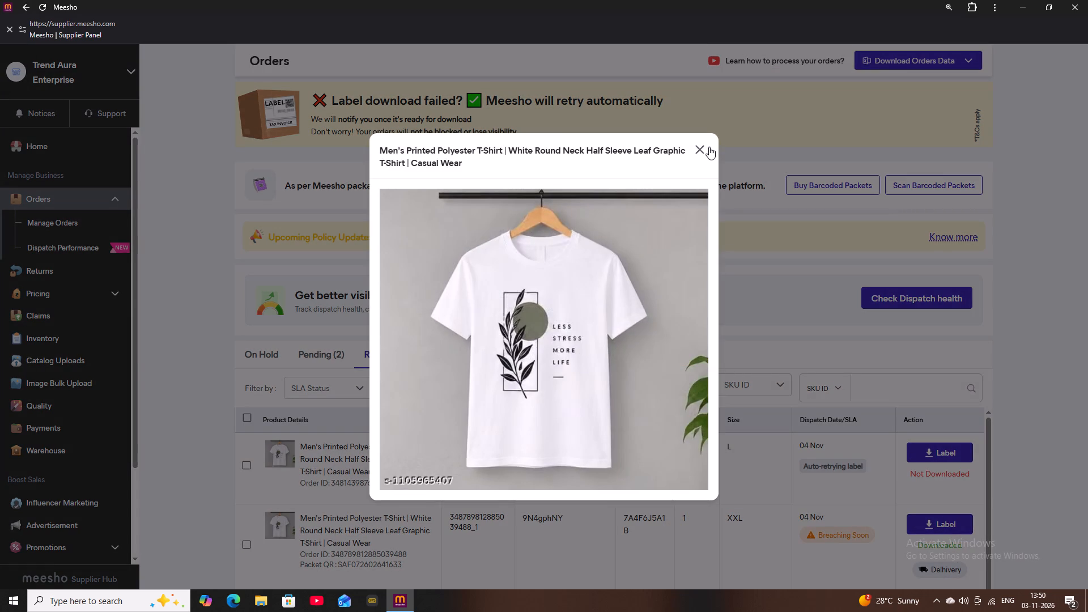
pyautogui.click(709, 147)
pyautogui.click(279, 462)
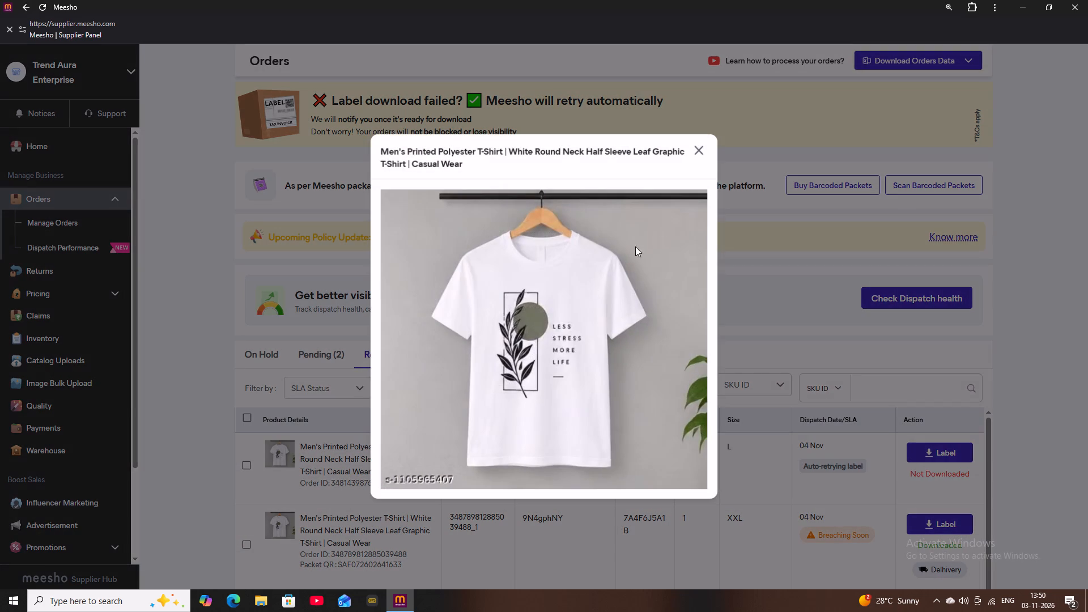
pyautogui.click(704, 149)
# View the product image of the Shaheed Bhagat Singh T-shirt order in the Ready to Ship list.
pyautogui.scroll(-1, 481, 515)
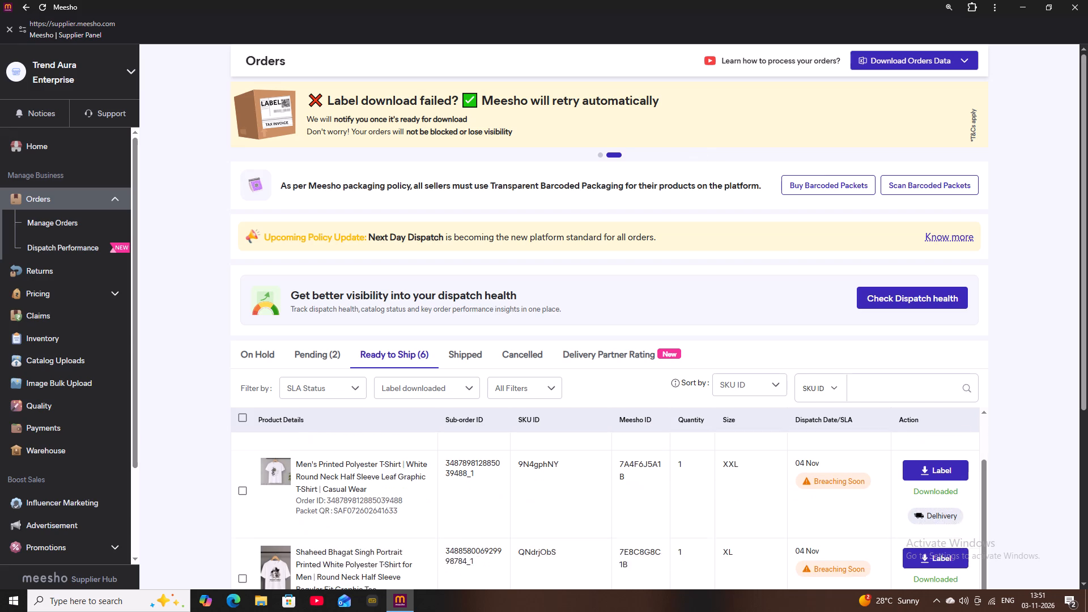
pyautogui.scroll(-4, 481, 515)
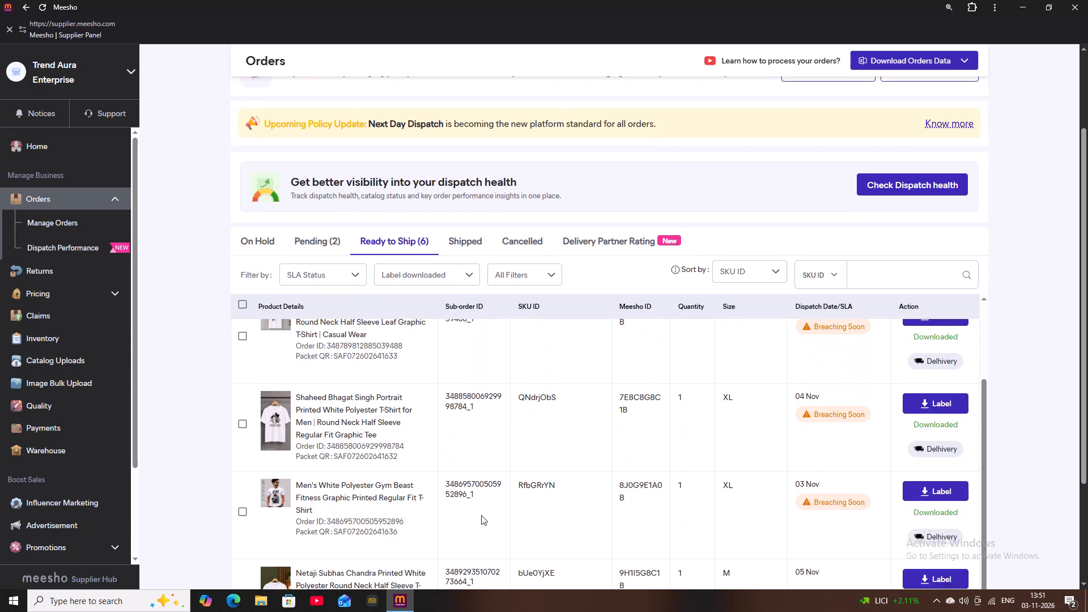
pyautogui.scroll(-1, 481, 515)
pyautogui.click(267, 317)
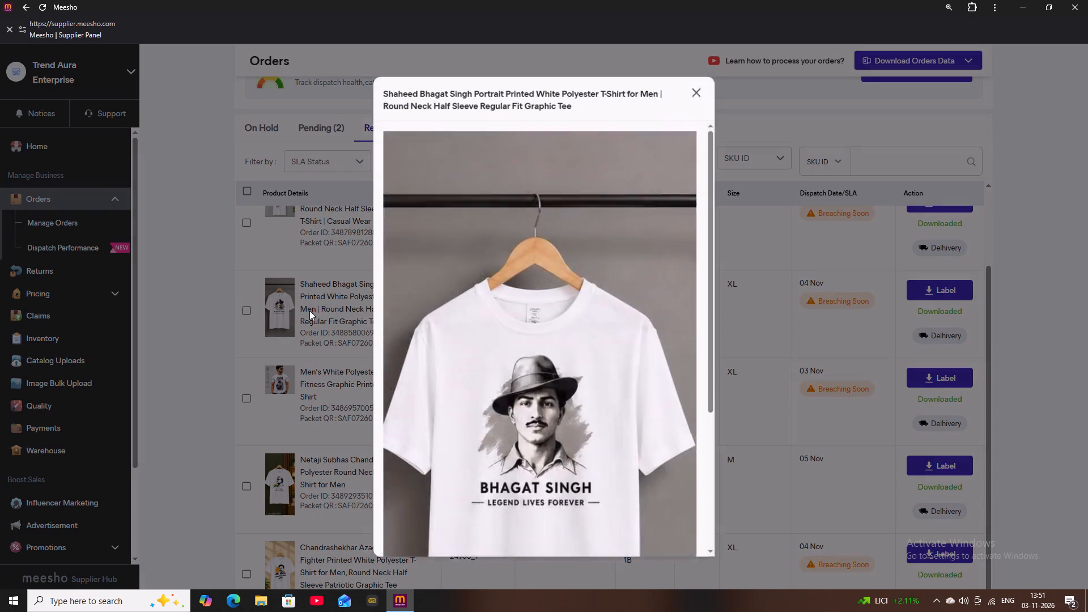
pyautogui.click(703, 83)
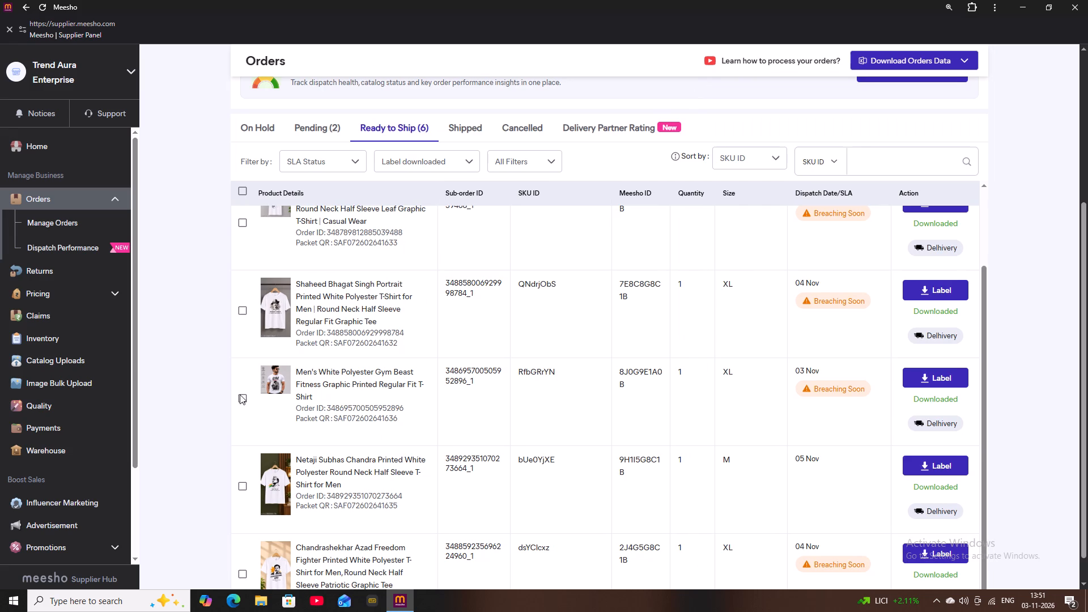
# View the full product images of the Netaji Subhas Chandra and Chandrashekhar Azad T-shirt orders.
pyautogui.scroll(-1, 288, 486)
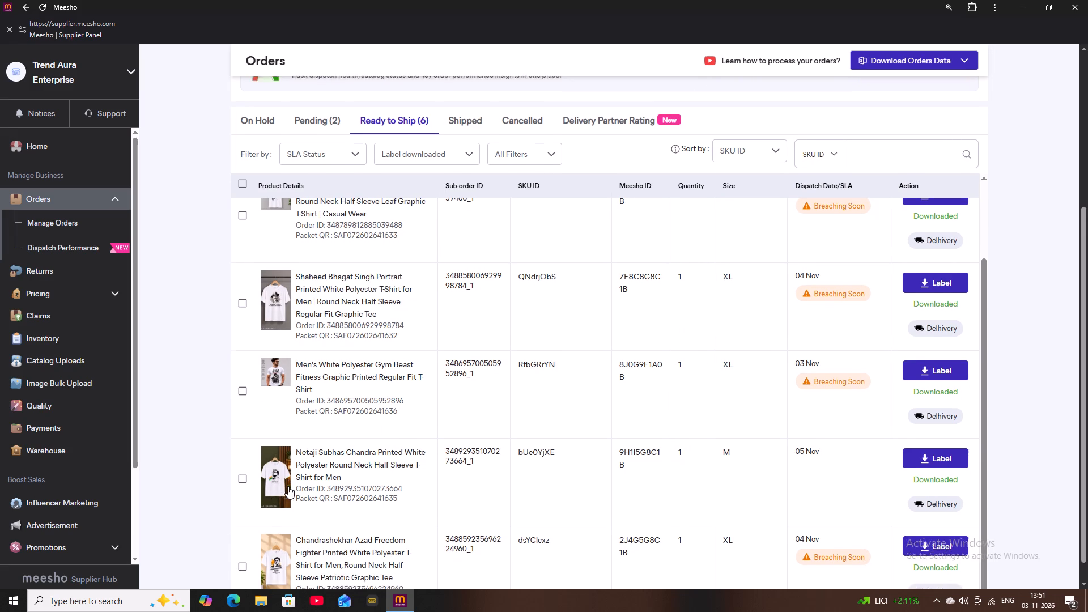
pyautogui.scroll(-2, 288, 486)
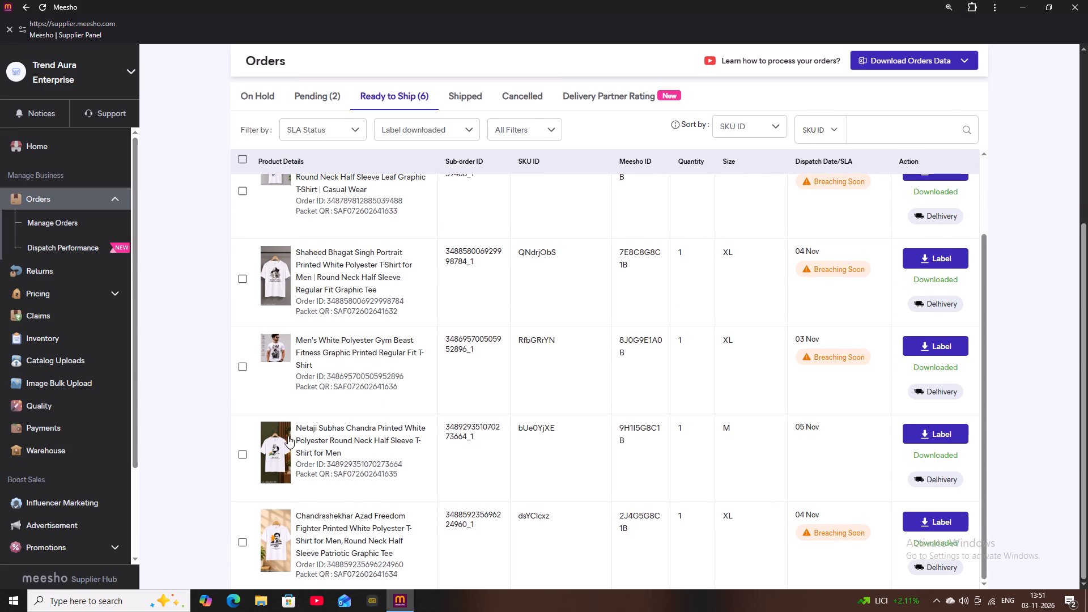
pyautogui.click(275, 433)
pyautogui.scroll(-3, 565, 229)
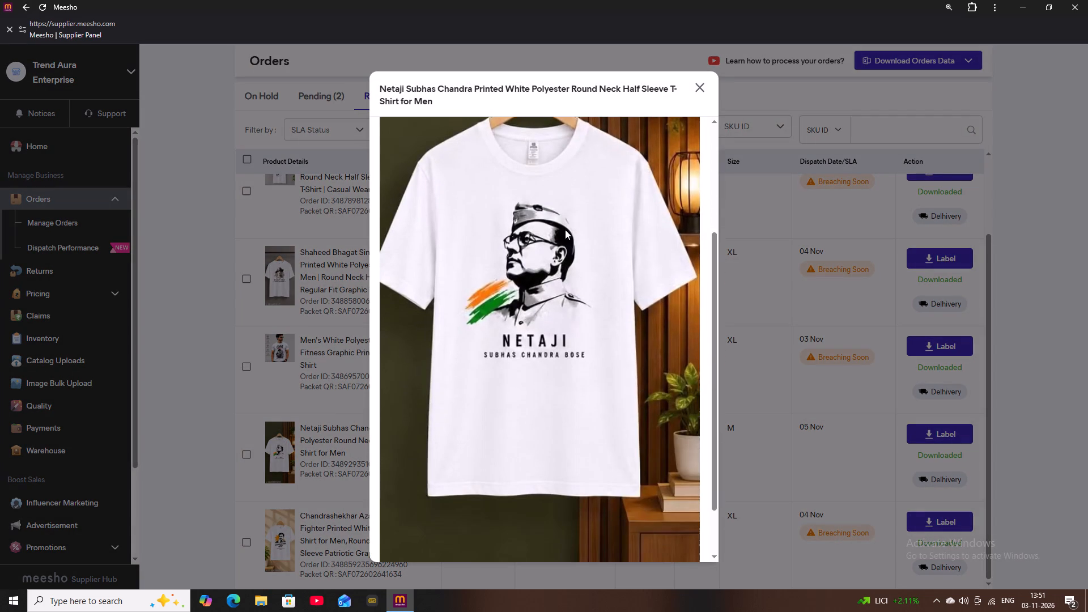
pyautogui.click(696, 83)
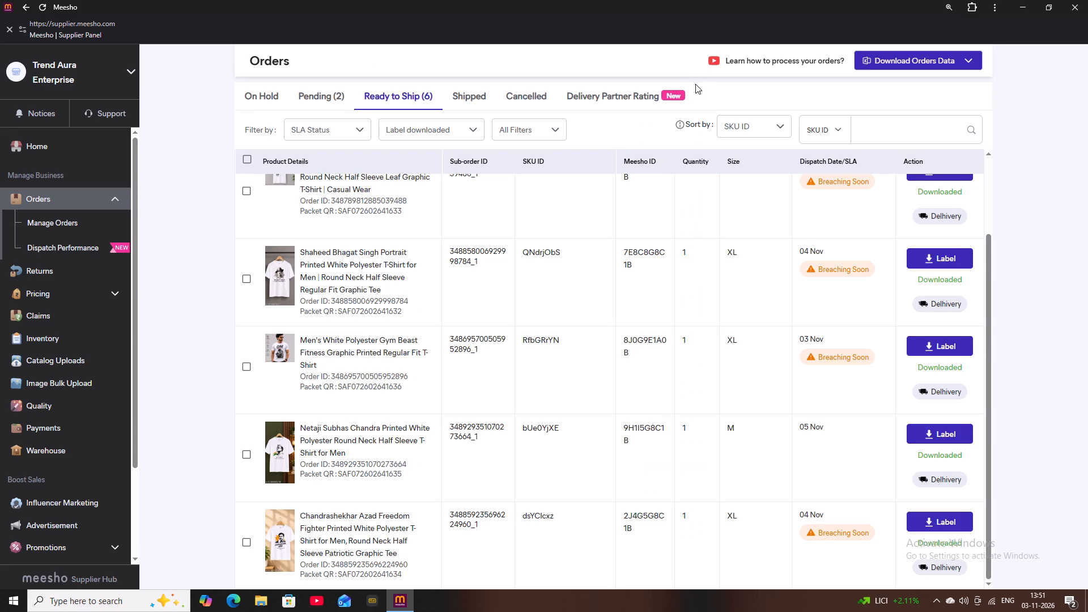
pyautogui.click(280, 552)
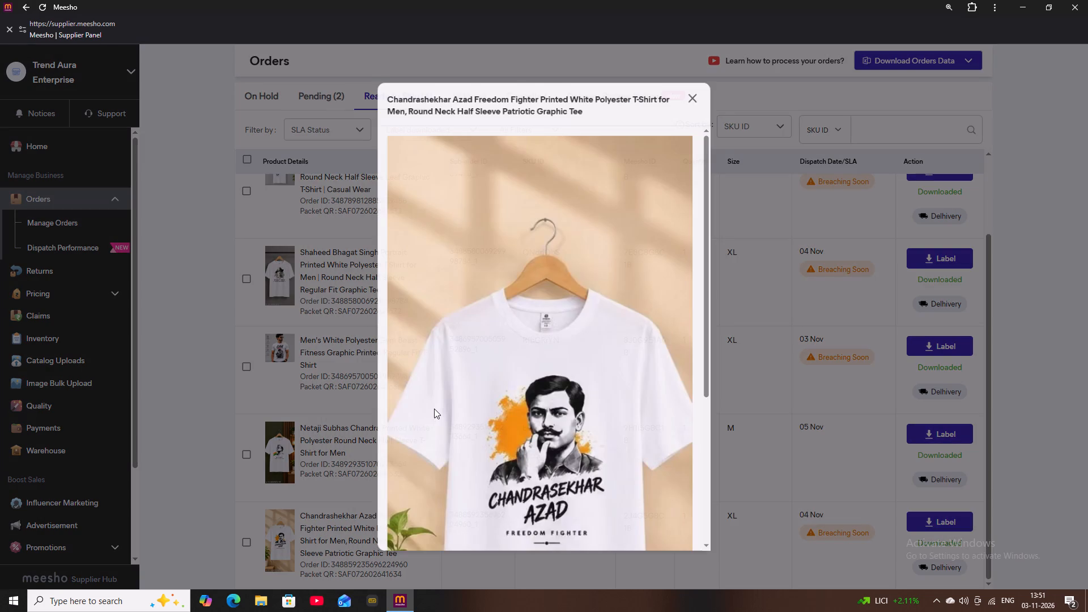
pyautogui.scroll(-1, 435, 408)
pyautogui.scroll(-2, 523, 329)
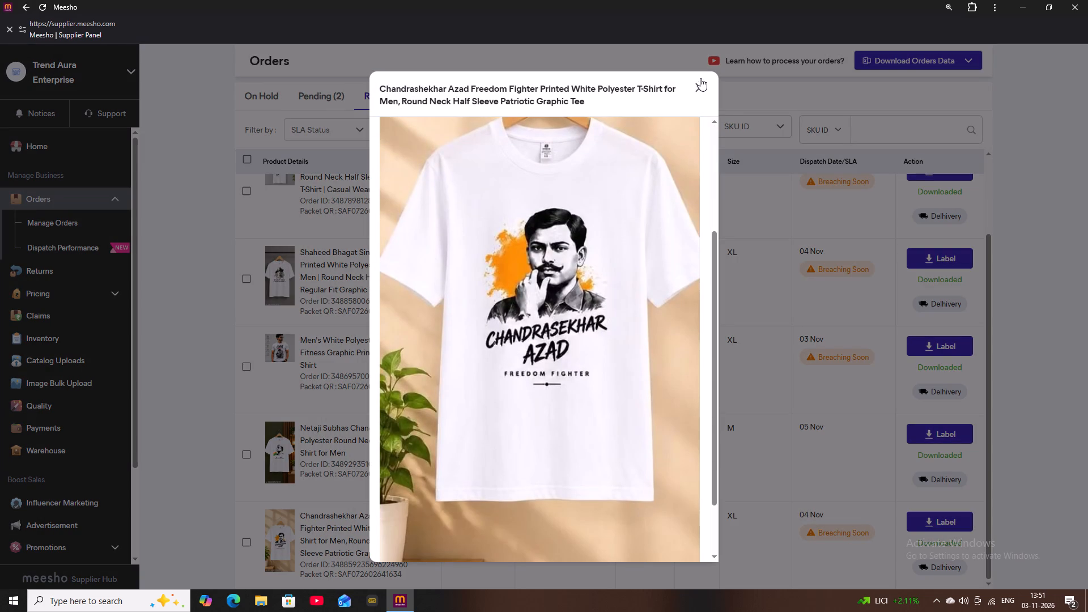
pyautogui.click(700, 84)
# Open the Business Dashboard and examine the business overview and each product's views, clicks, orders, sales and returns.
pyautogui.scroll(-2, 165, 445)
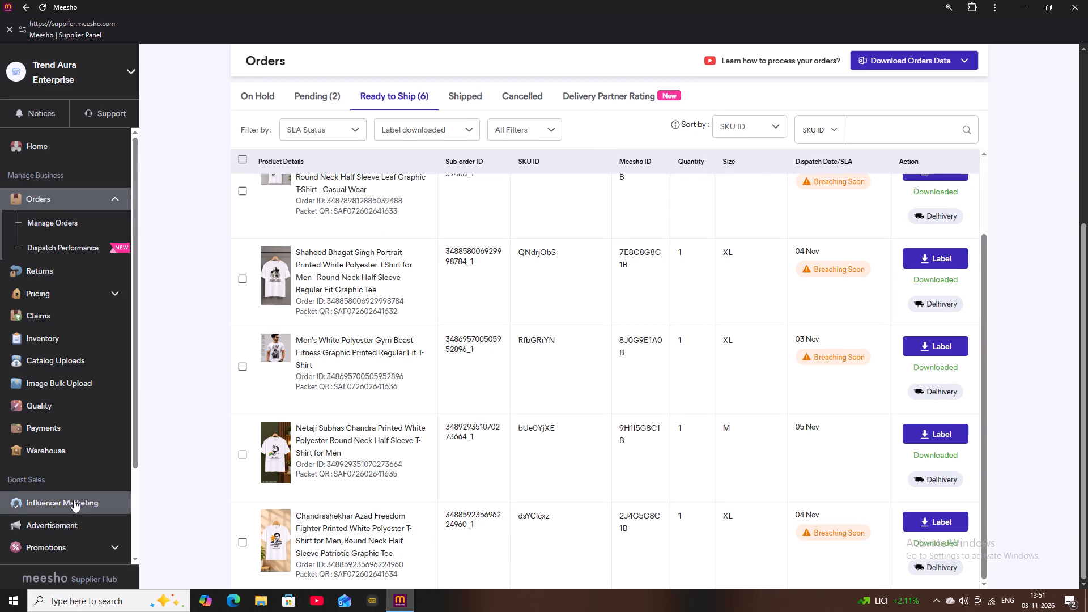
pyautogui.scroll(-7, 64, 505)
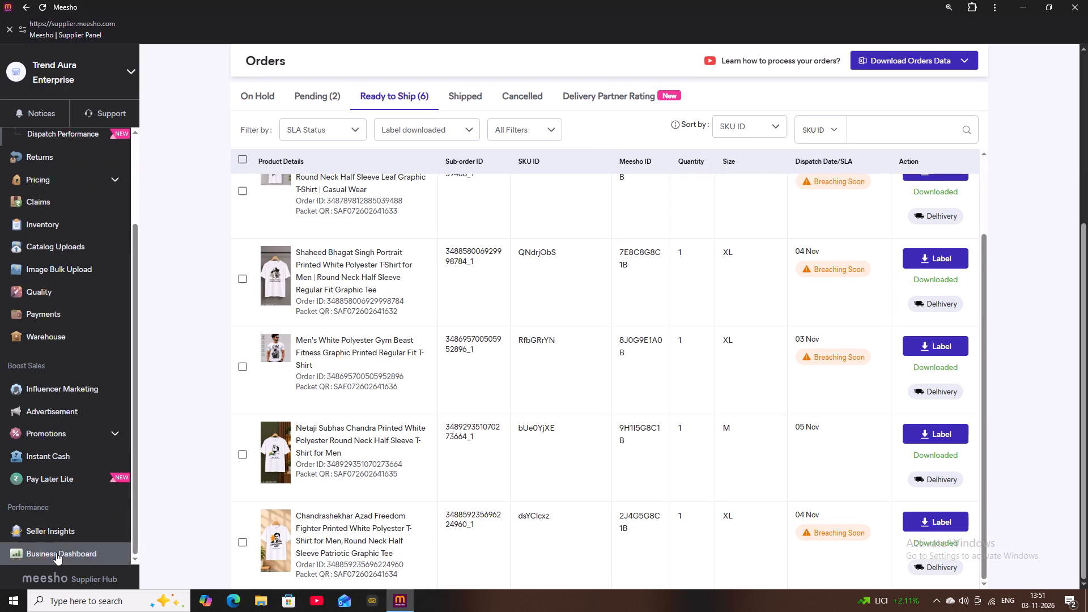
pyautogui.click(56, 552)
pyautogui.scroll(-2, 272, 493)
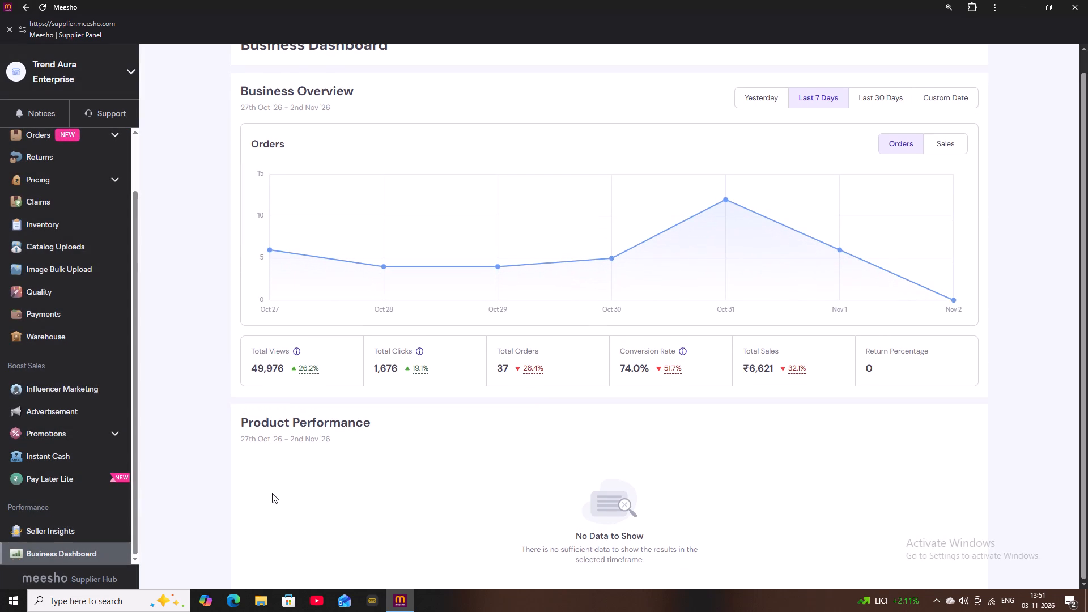
pyautogui.scroll(-6, 465, 448)
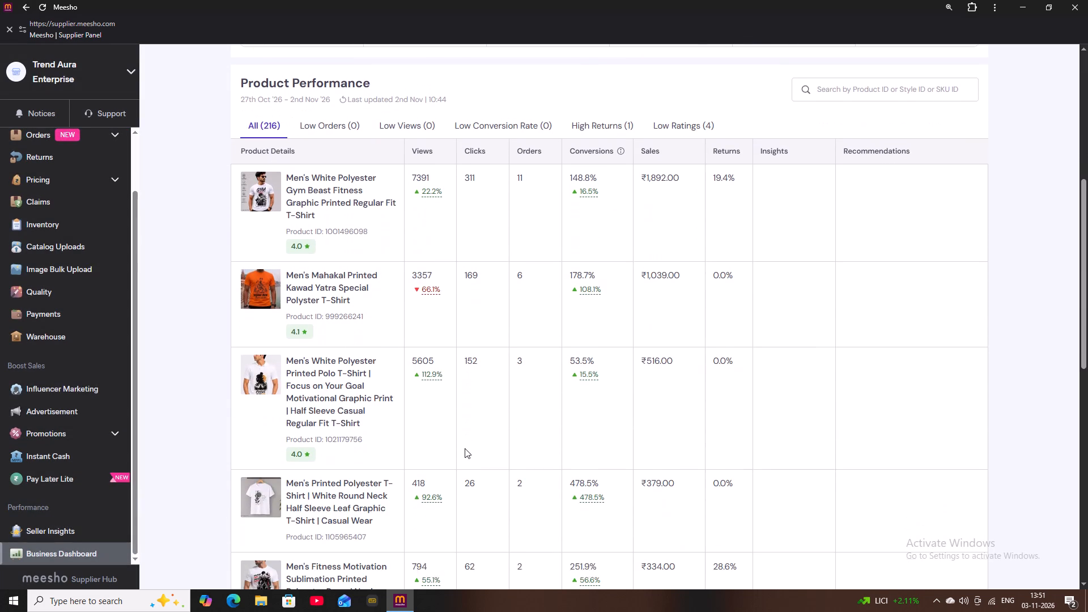
pyautogui.scroll(-1, 465, 448)
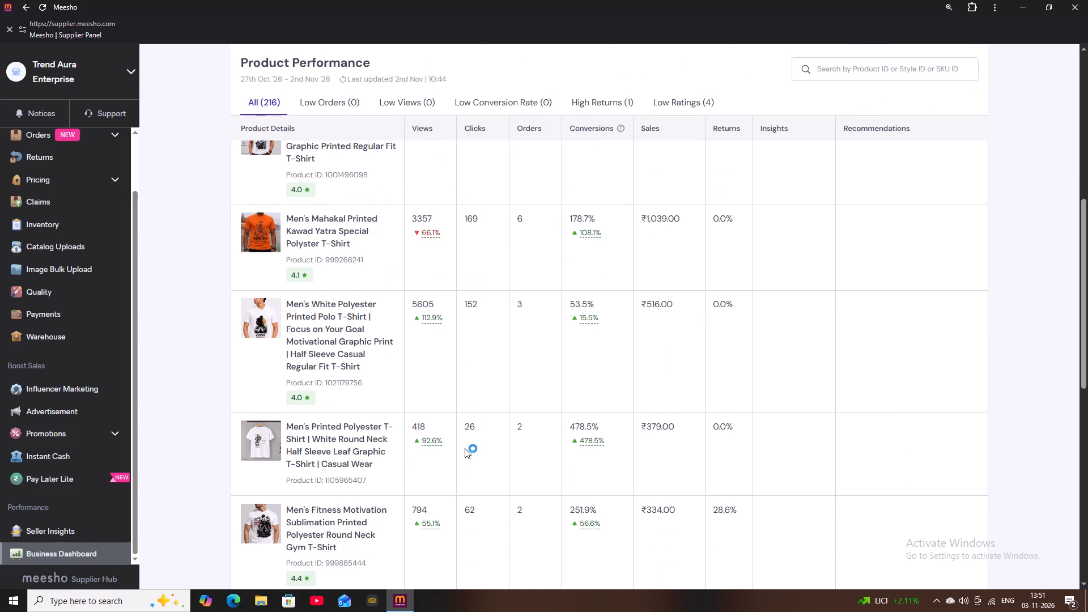
pyautogui.scroll(-6, 465, 448)
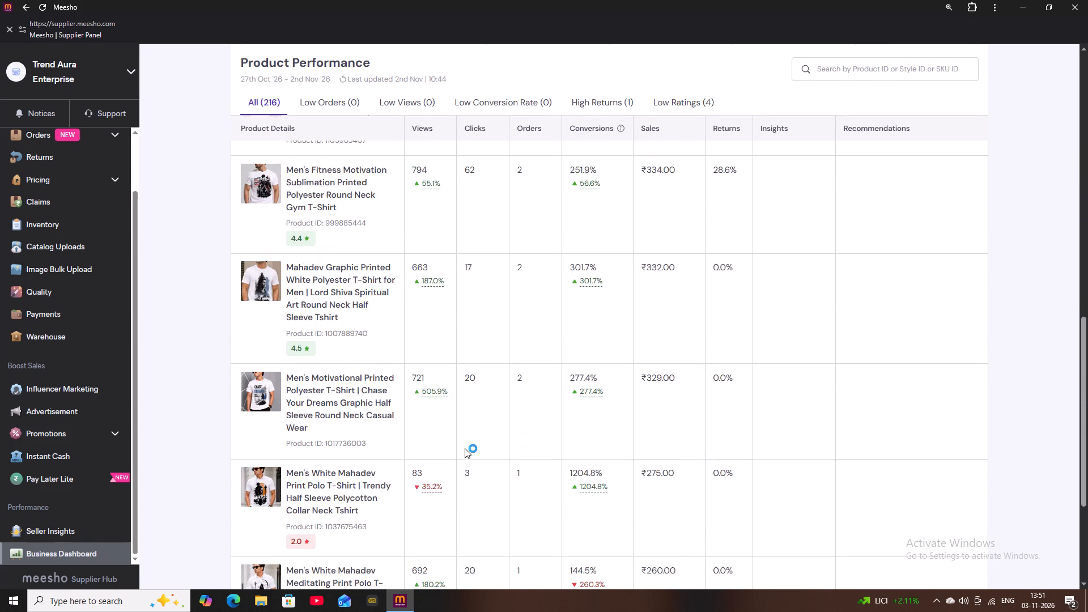
pyautogui.scroll(-2, 465, 448)
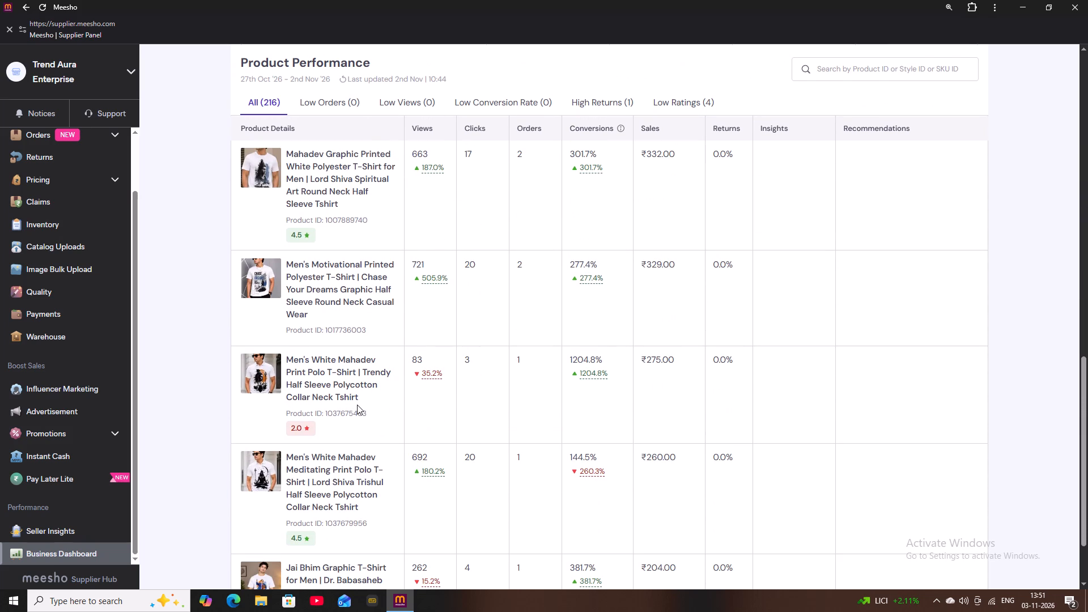
pyautogui.scroll(-1, 358, 422)
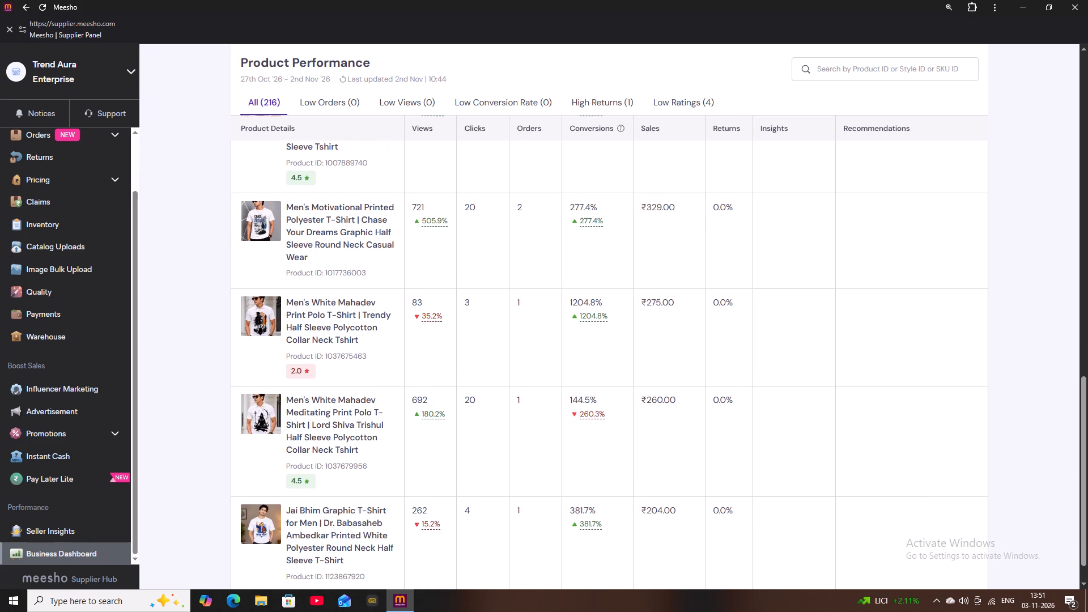
pyautogui.scroll(-3, 358, 422)
pyautogui.scroll(3, 358, 422)
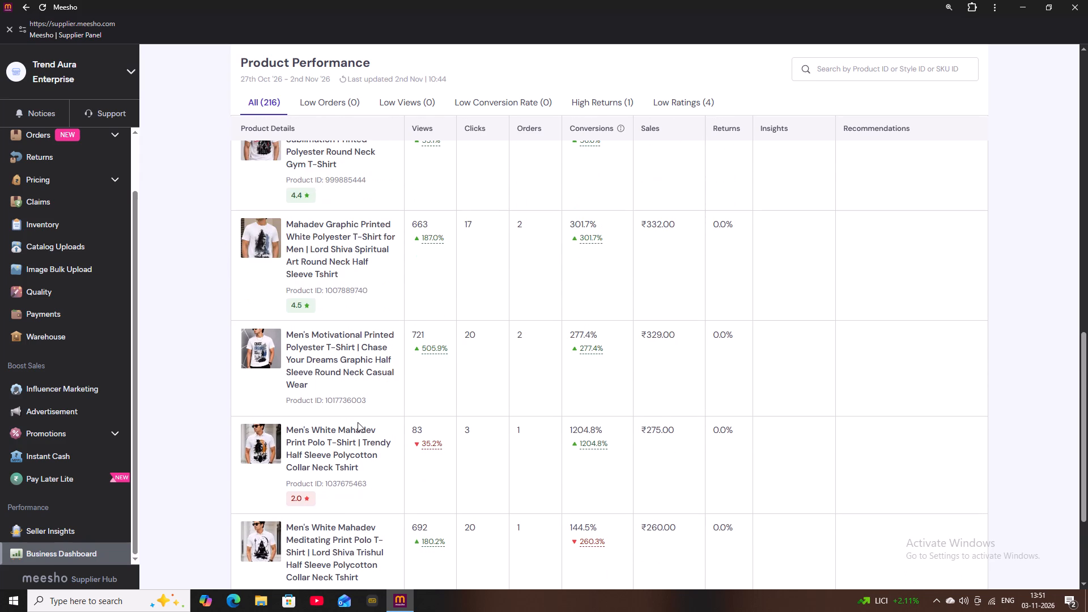
pyautogui.scroll(-4, 358, 422)
pyautogui.scroll(3, 358, 422)
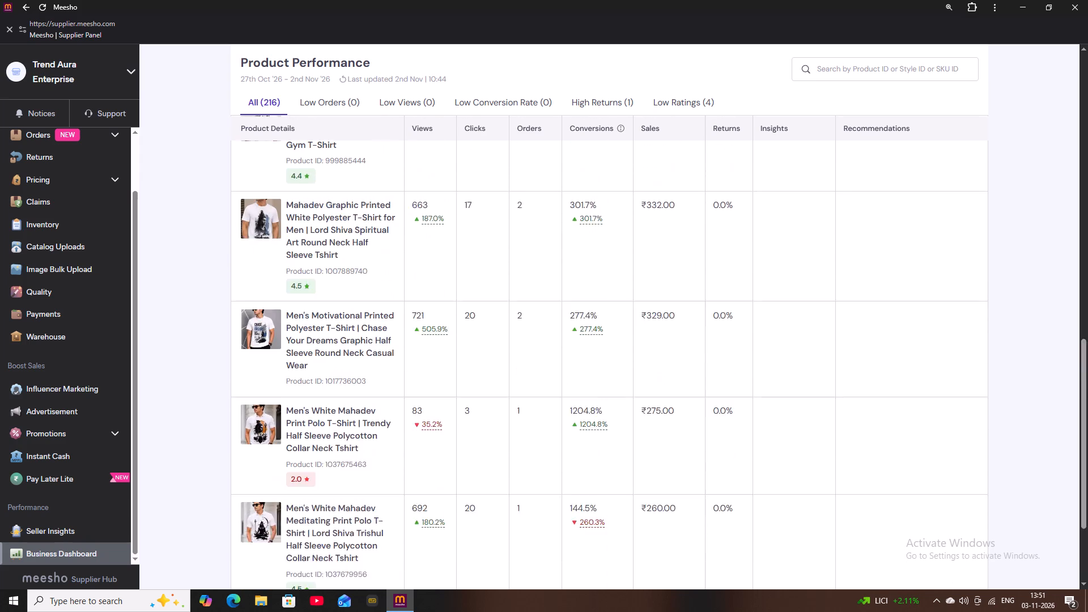
pyautogui.scroll(9, 358, 422)
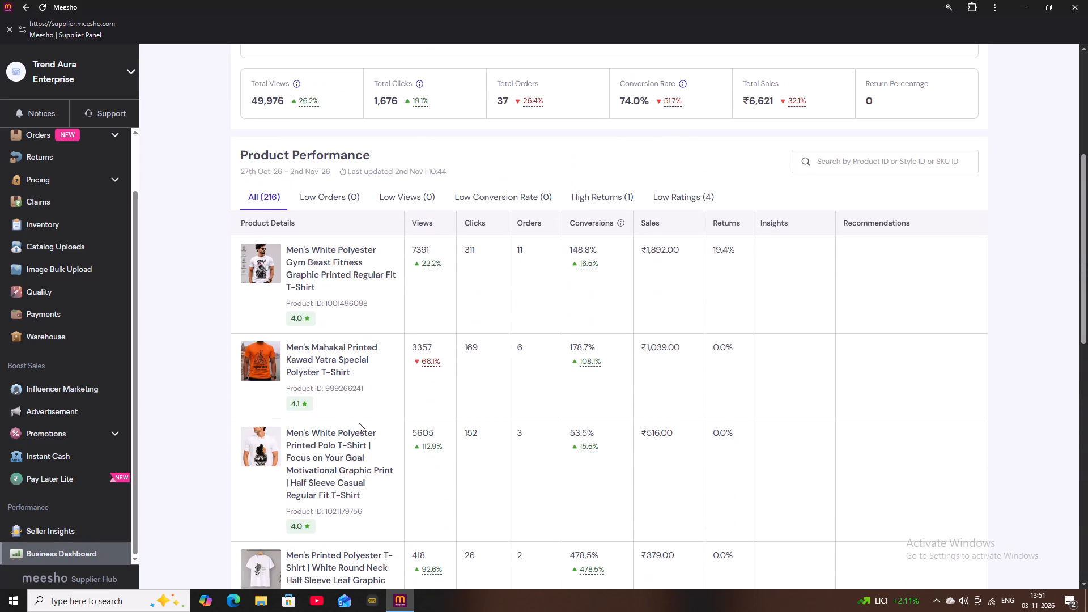
pyautogui.scroll(3, 359, 423)
# Go to the support tickets and open the closed ticket titled "Other catalog related issue".
pyautogui.click(107, 122)
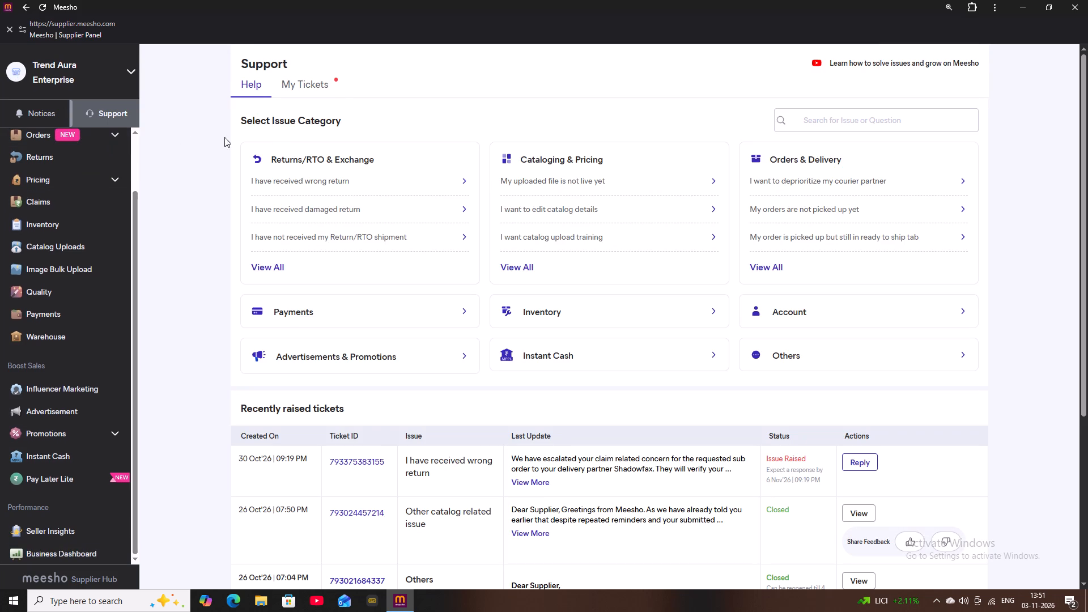
pyautogui.click(288, 80)
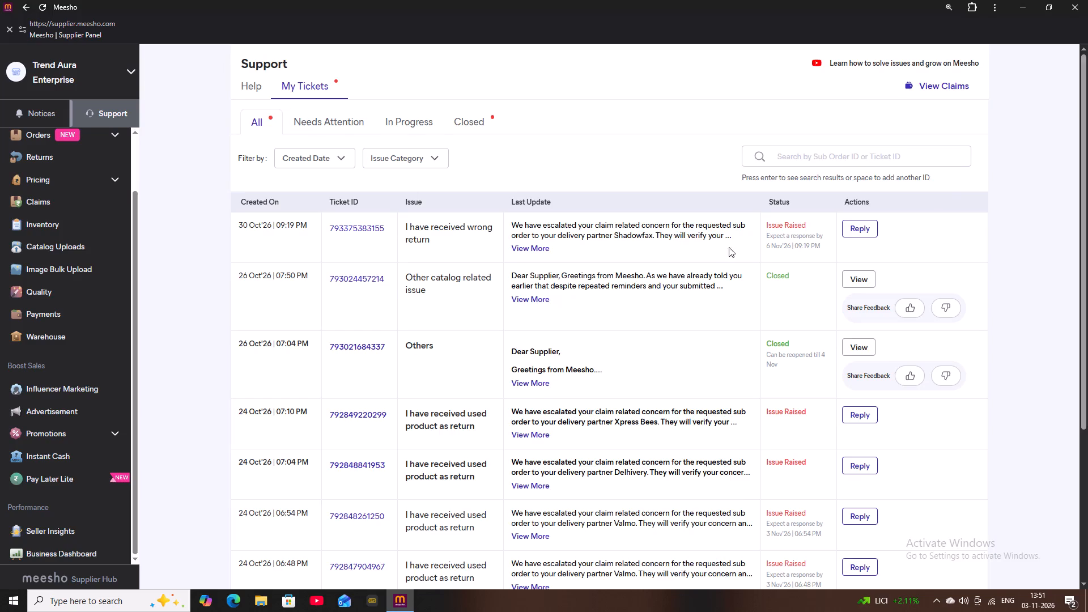
pyautogui.click(853, 279)
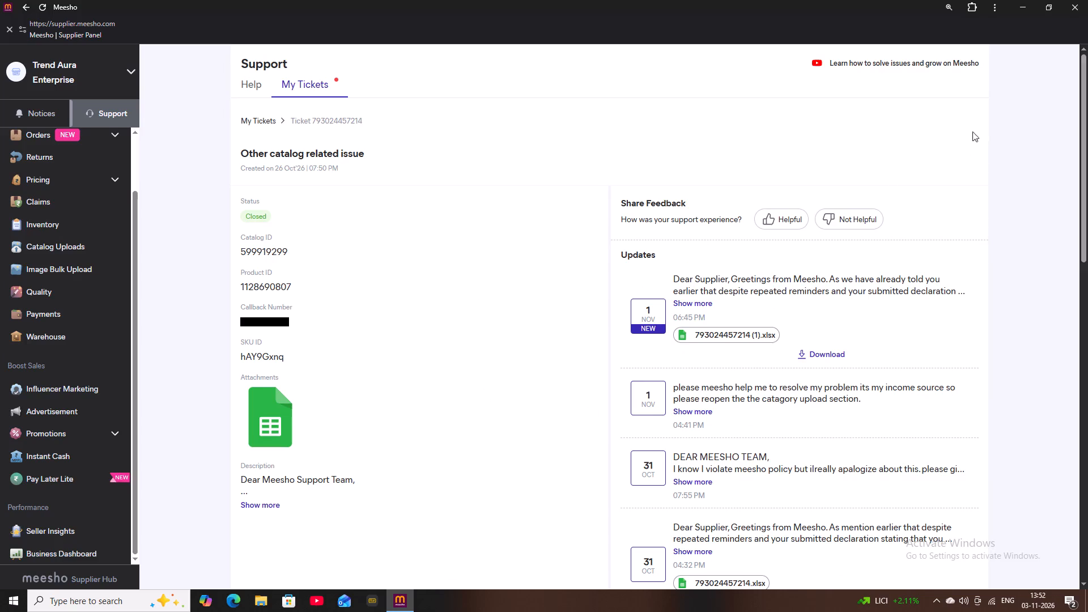
pyautogui.click(936, 67)
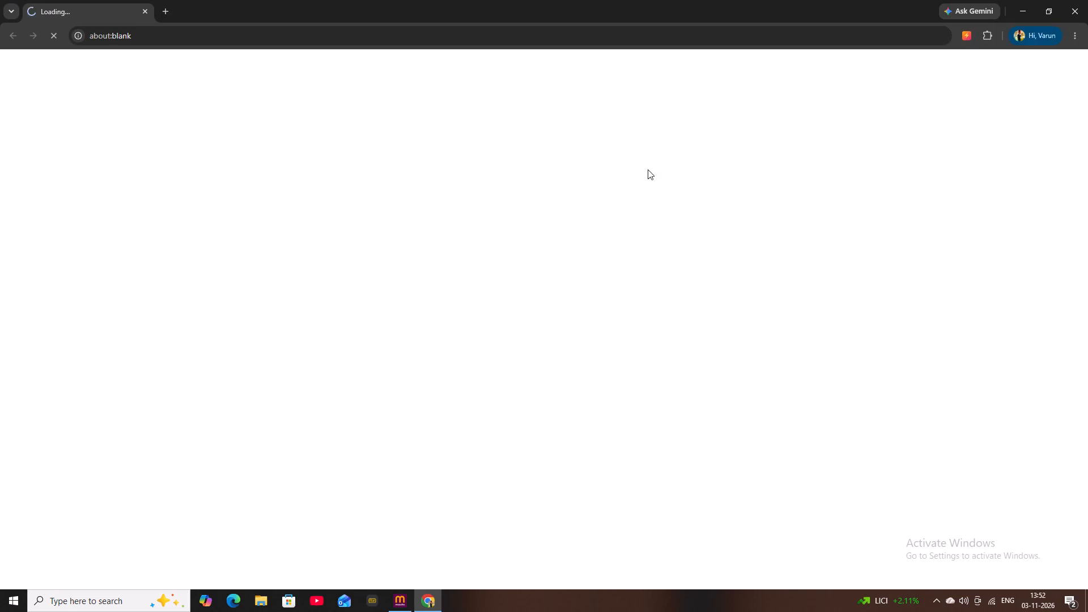
pyautogui.click(142, 10)
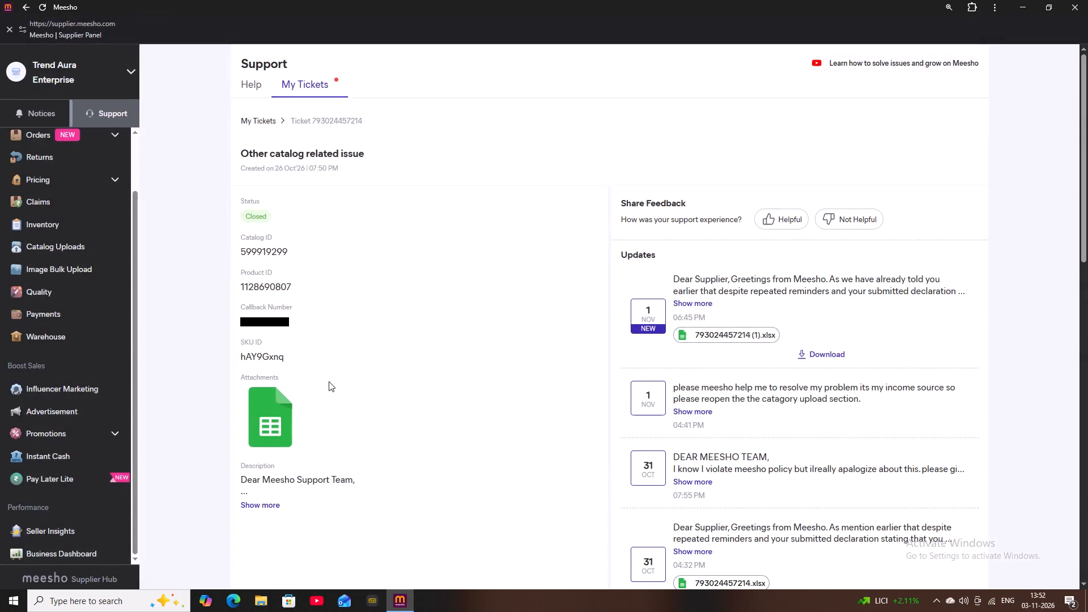
# Expand the ticket's full description and open its attached spreadsheet.
pyautogui.scroll(-4, 335, 379)
pyautogui.click(261, 280)
pyautogui.click(277, 195)
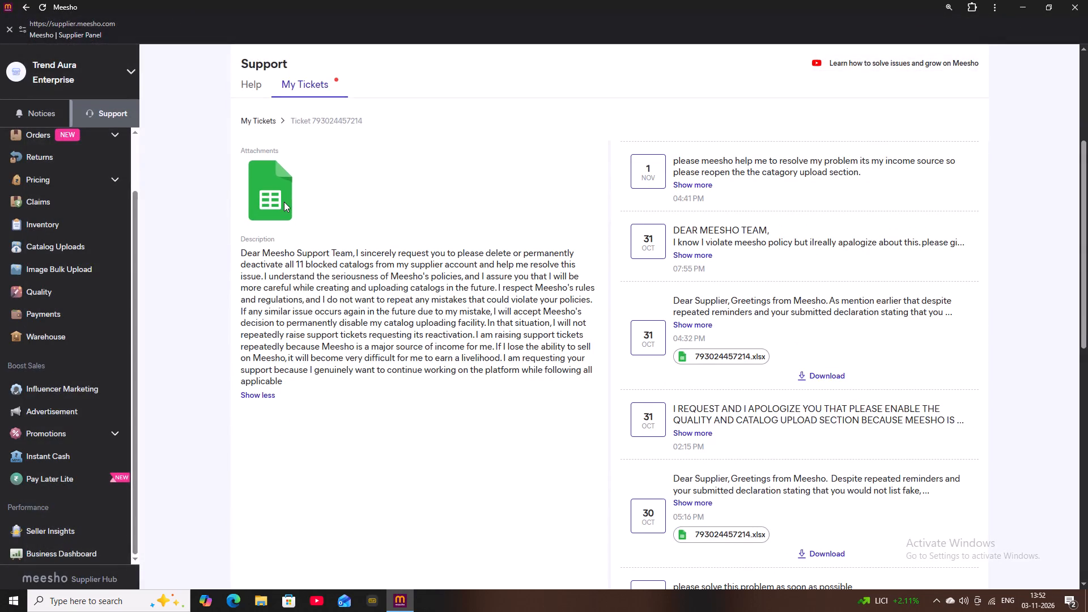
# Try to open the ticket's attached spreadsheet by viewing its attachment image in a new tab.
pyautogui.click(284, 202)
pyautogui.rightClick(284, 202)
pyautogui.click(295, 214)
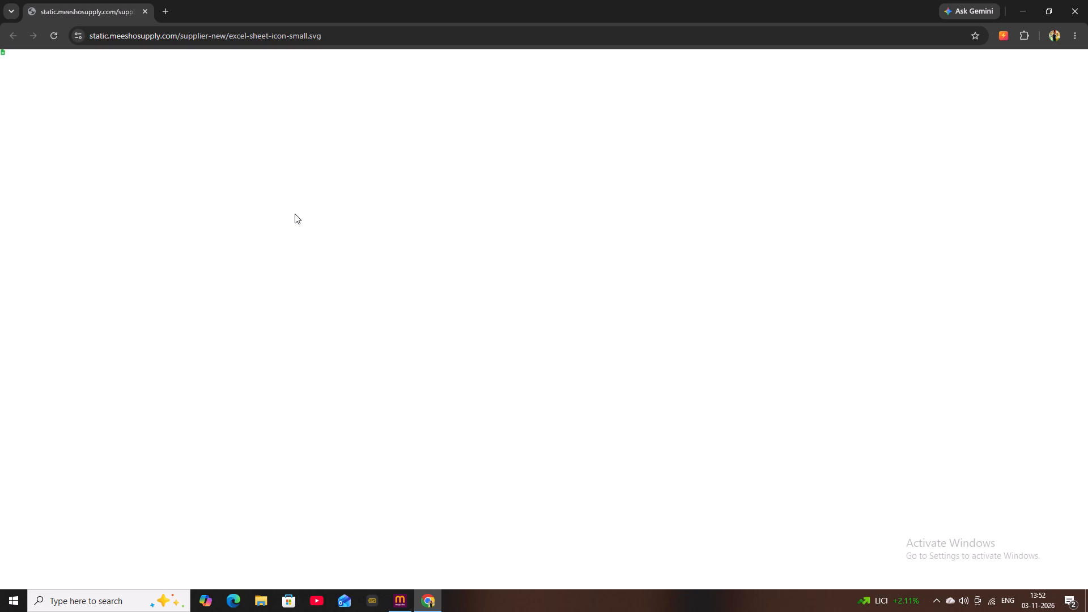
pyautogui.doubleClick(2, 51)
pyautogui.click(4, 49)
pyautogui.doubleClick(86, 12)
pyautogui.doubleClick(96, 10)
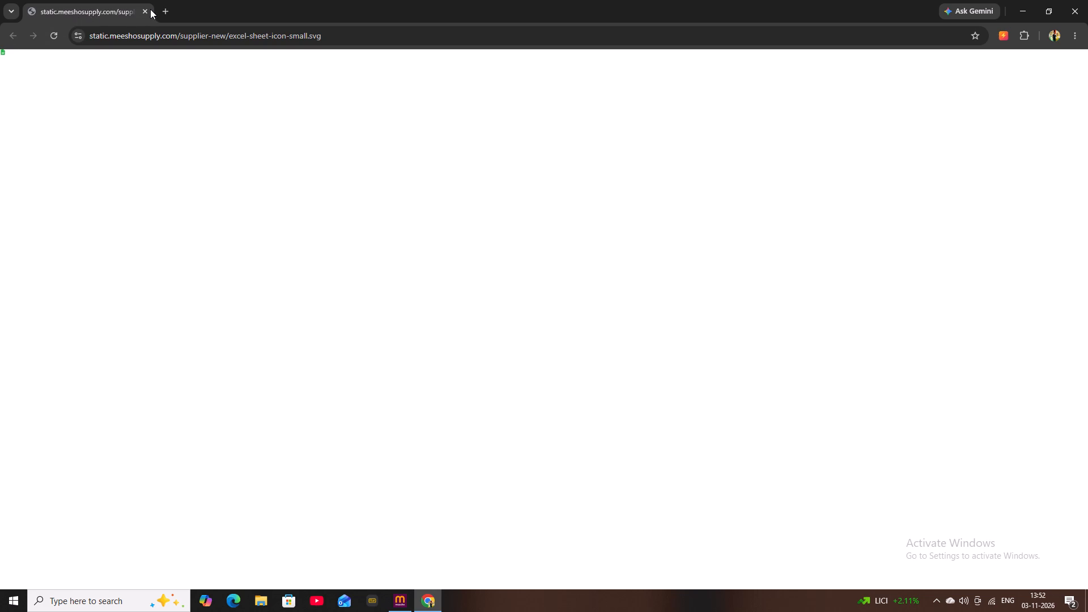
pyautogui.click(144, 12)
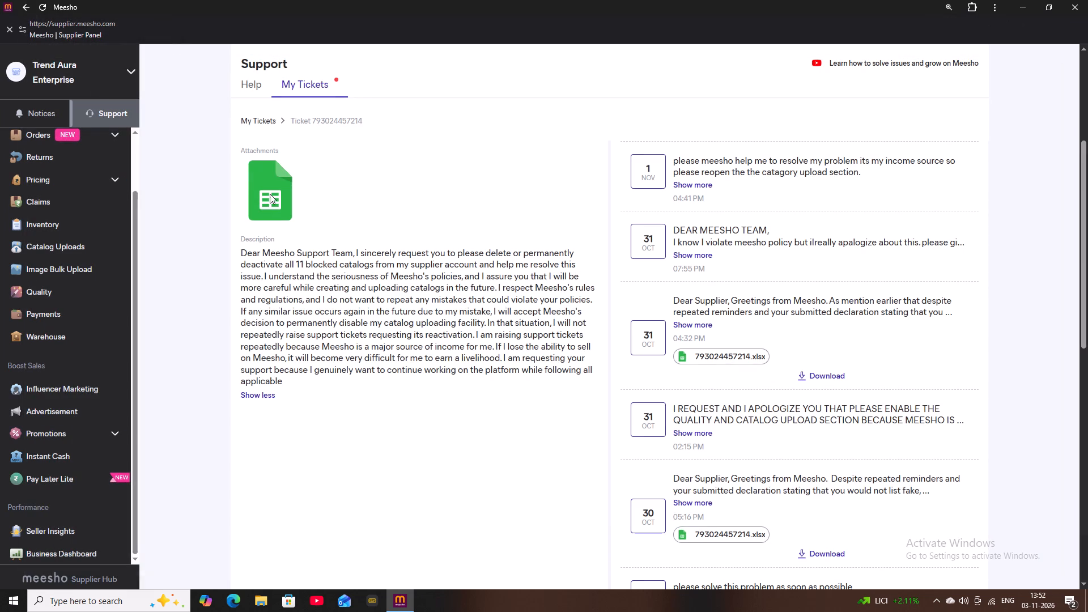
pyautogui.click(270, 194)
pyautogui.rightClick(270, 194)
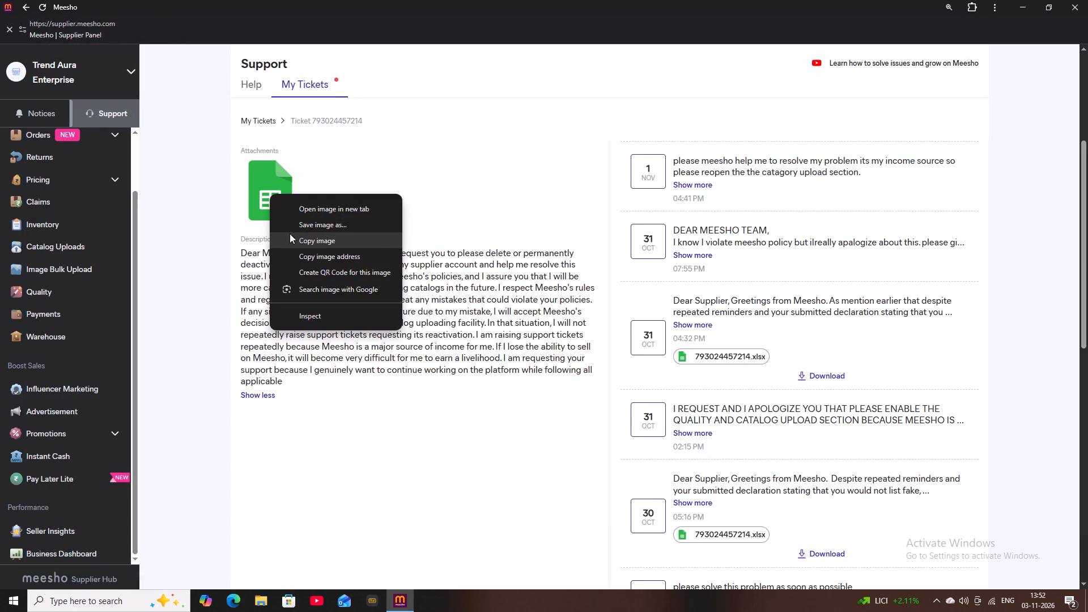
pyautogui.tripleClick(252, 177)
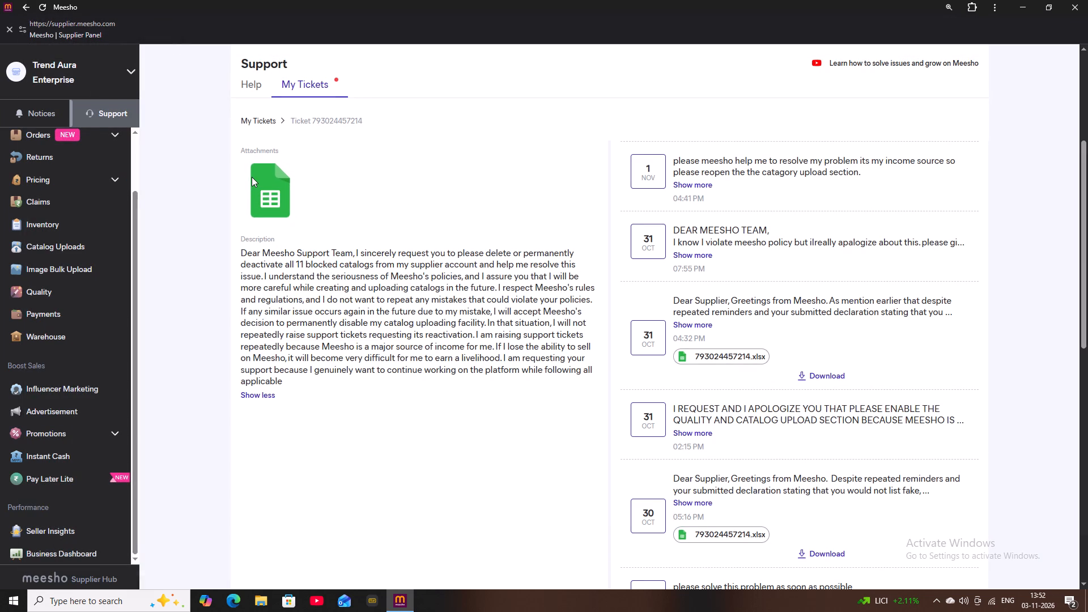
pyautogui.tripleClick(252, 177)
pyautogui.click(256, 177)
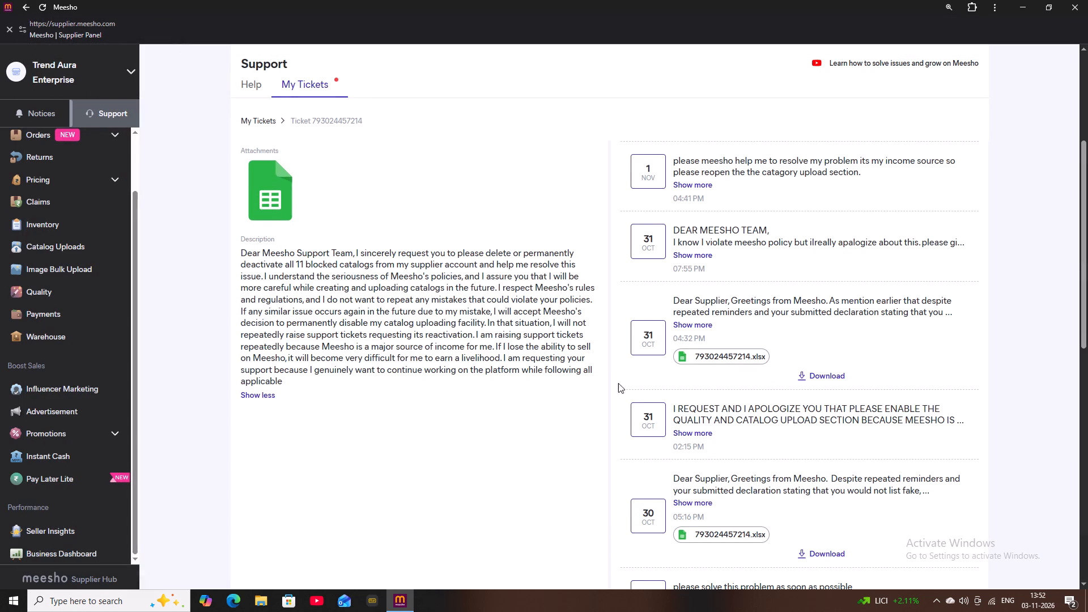
# Expand and read the truncated 27 October and 28 October messages in the ticket's updates.
pyautogui.scroll(-16, 762, 396)
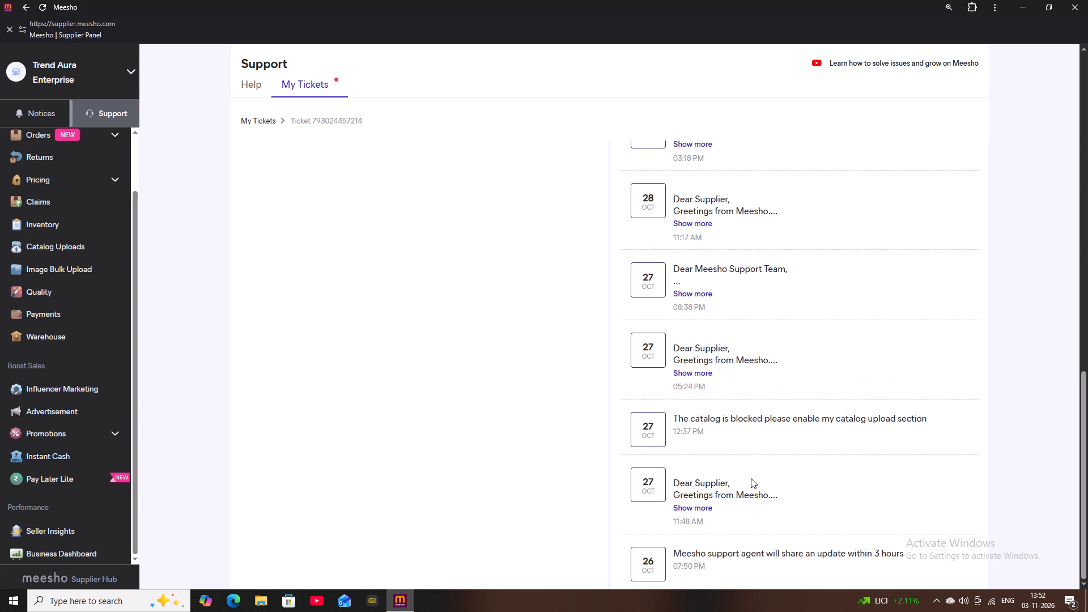
pyautogui.click(687, 511)
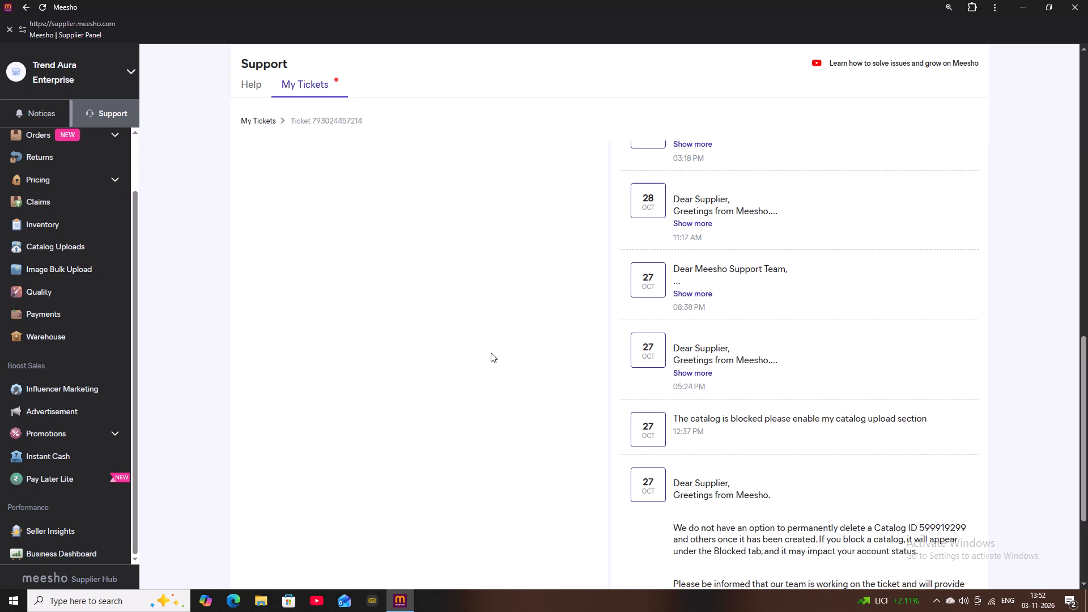
pyautogui.scroll(-3, 491, 352)
pyautogui.scroll(2, 491, 352)
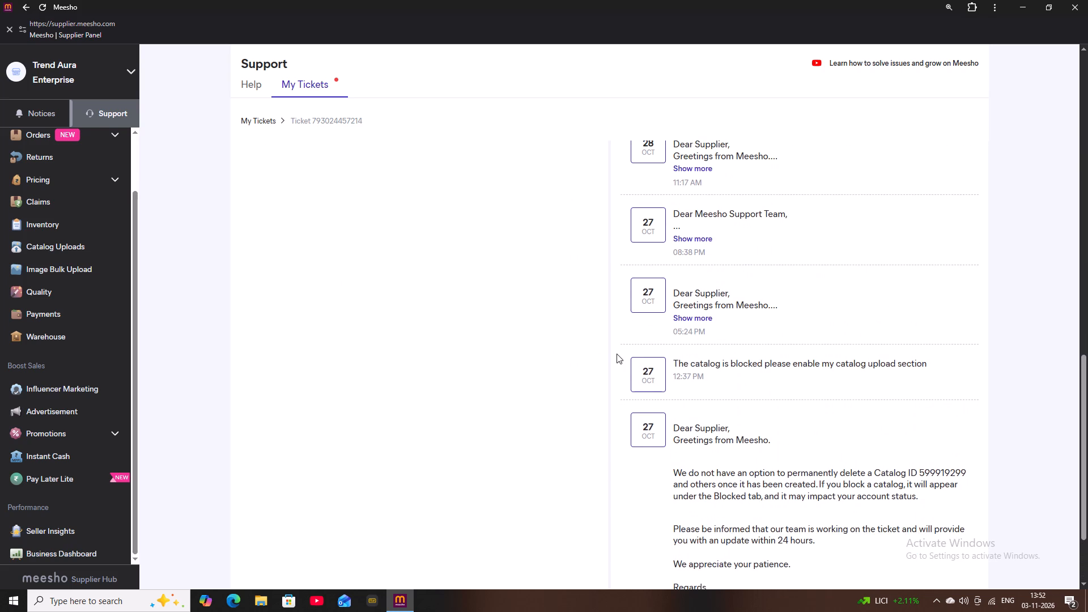
pyautogui.scroll(1, 617, 354)
pyautogui.click(685, 377)
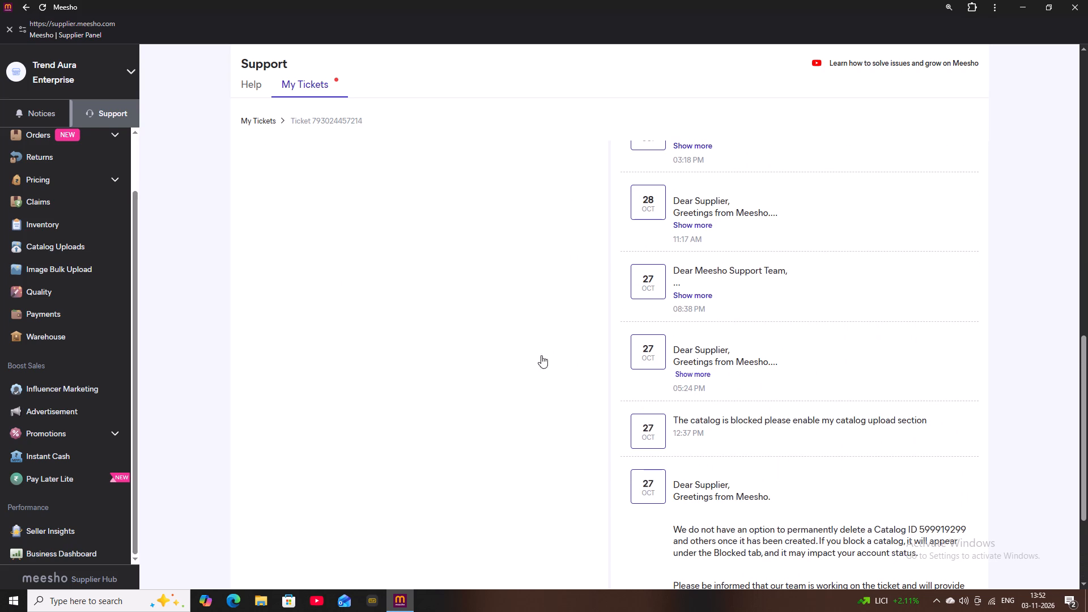
pyautogui.scroll(2, 697, 353)
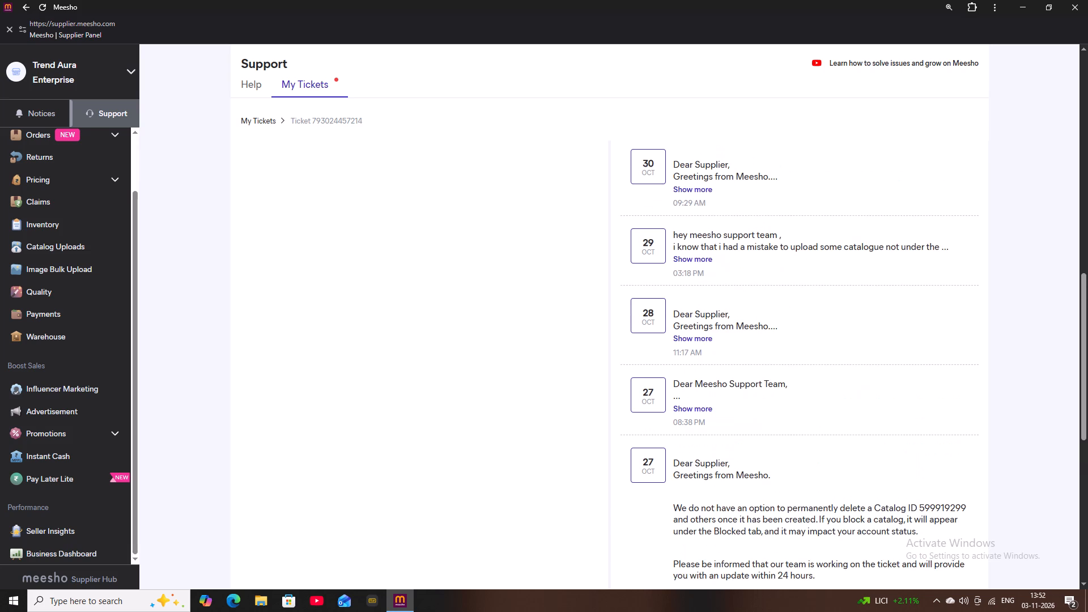
pyautogui.click(702, 409)
pyautogui.scroll(1, 690, 401)
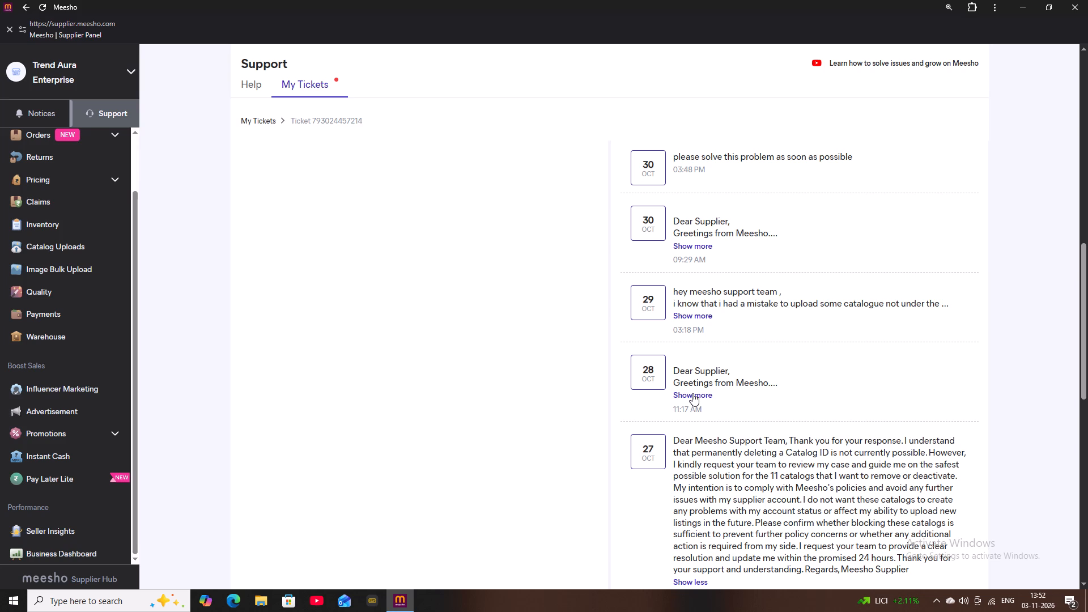
pyautogui.click(692, 393)
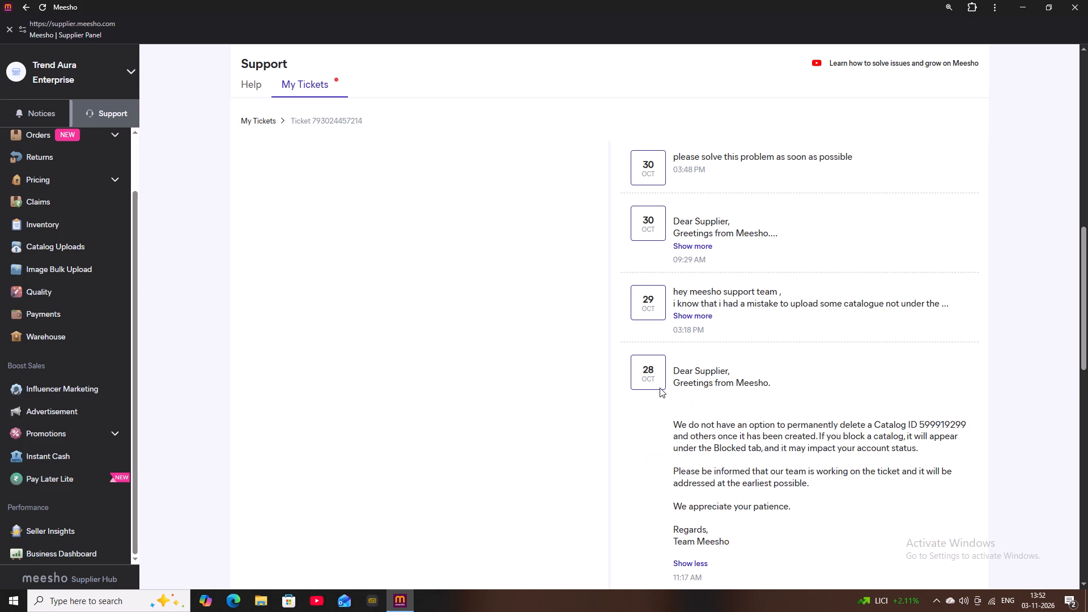
# Download the 793024457214.xlsx file attached to Meesho's 31 October 04:32 PM reply and dismiss the multiple-download permission request.
pyautogui.scroll(5, 660, 388)
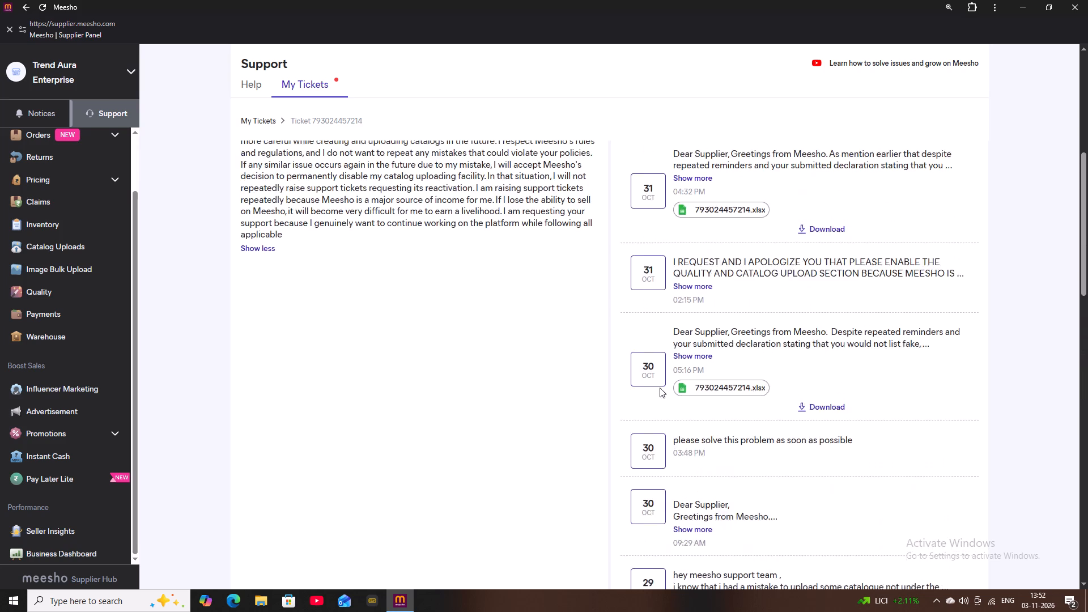
pyautogui.scroll(5, 625, 379)
pyautogui.click(720, 490)
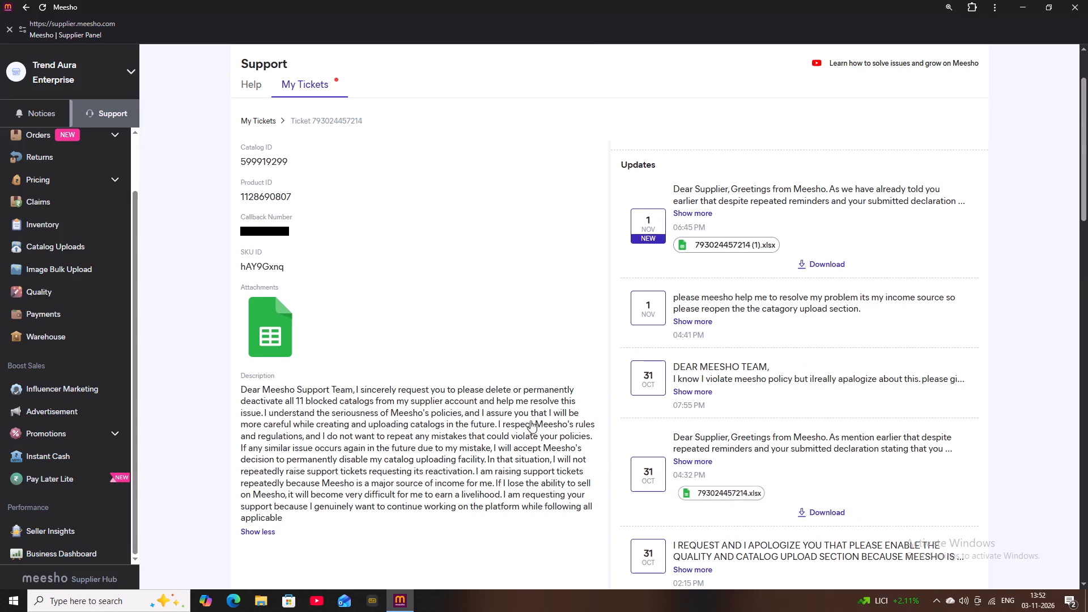
pyautogui.click(709, 490)
pyautogui.doubleClick(907, 48)
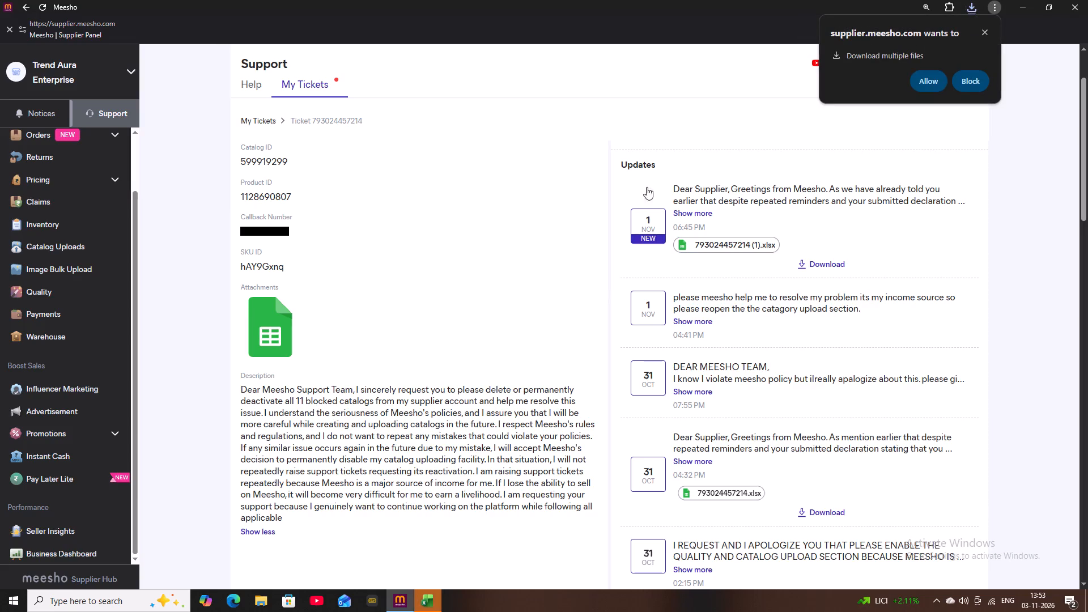
pyautogui.click(986, 28)
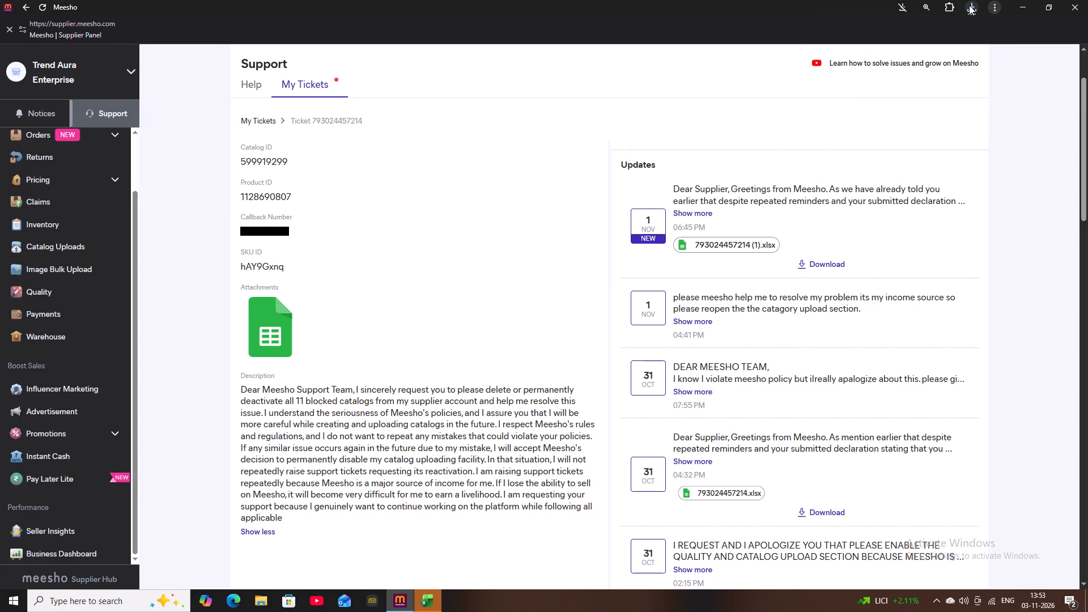
# Open the downloaded workbook in Excel and close the activation dialogs covering it.
pyautogui.click(969, 5)
pyautogui.doubleClick(882, 57)
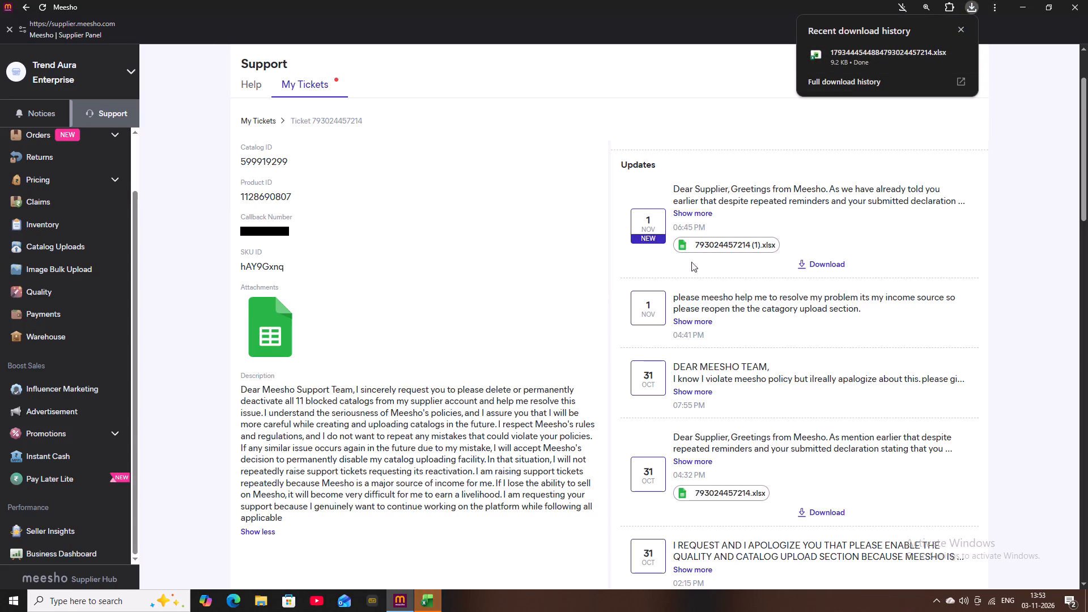
pyautogui.click(433, 598)
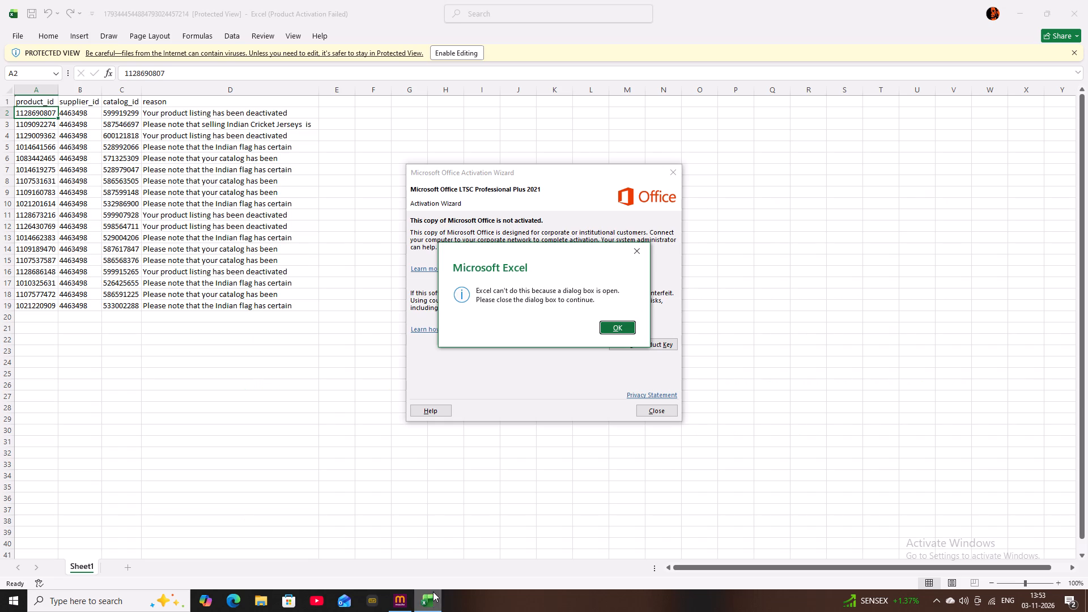
pyautogui.click(634, 256)
pyautogui.click(674, 171)
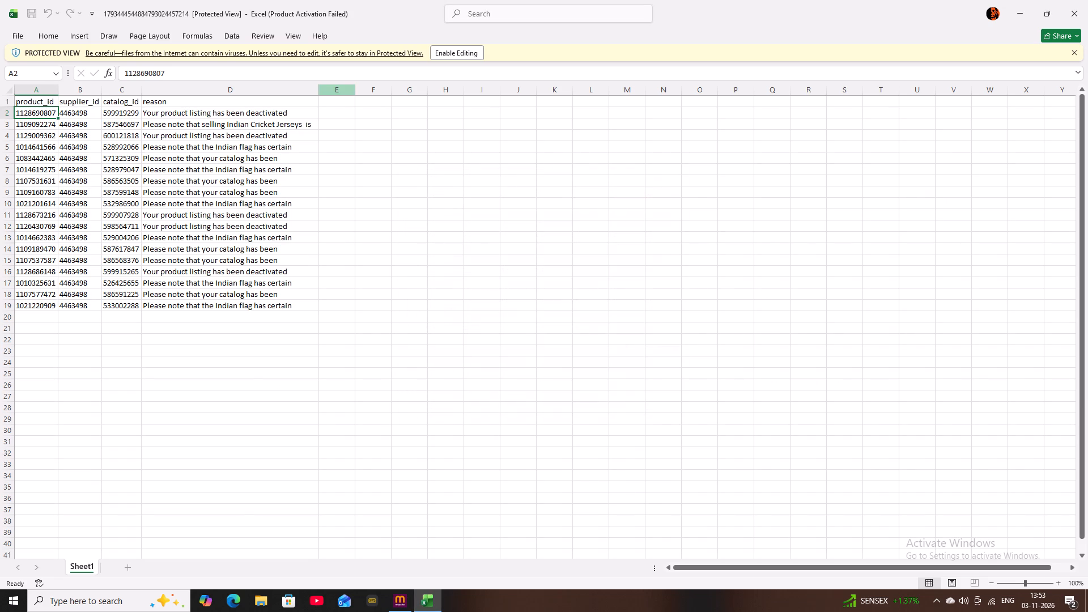
# Adjust the width of the reason column and examine the deactivation reasons listed for the catalogs.
pyautogui.moveTo(320, 88); pyautogui.dragTo(409, 90)
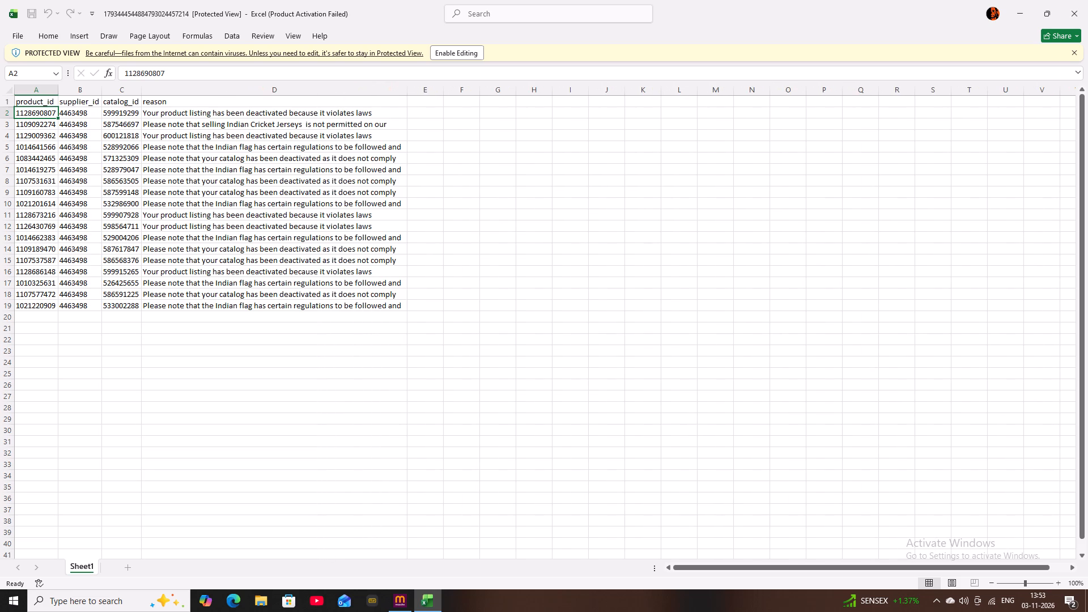
pyautogui.moveTo(406, 95); pyautogui.dragTo(575, 88)
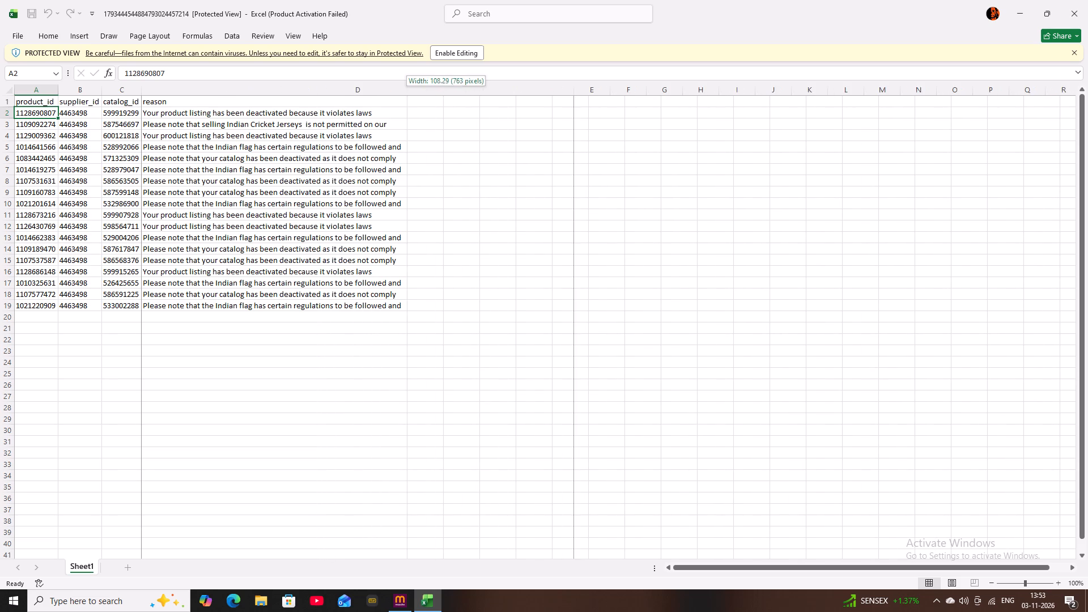
pyautogui.moveTo(575, 88); pyautogui.dragTo(576, 88)
pyautogui.moveTo(577, 94); pyautogui.dragTo(779, 93)
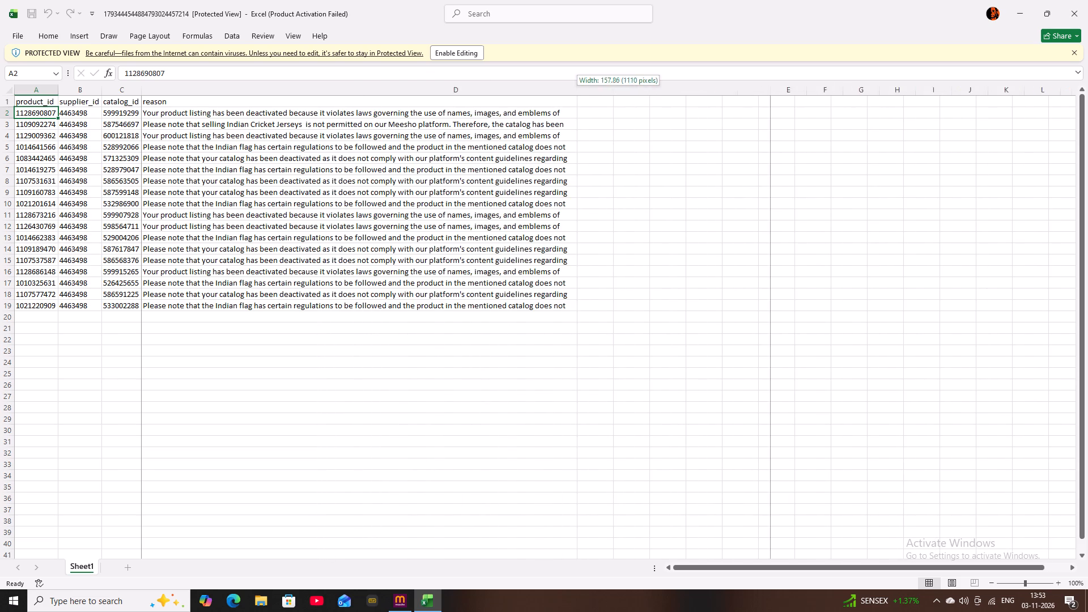
pyautogui.moveTo(779, 93); pyautogui.dragTo(825, 93)
pyautogui.moveTo(826, 91); pyautogui.dragTo(916, 92)
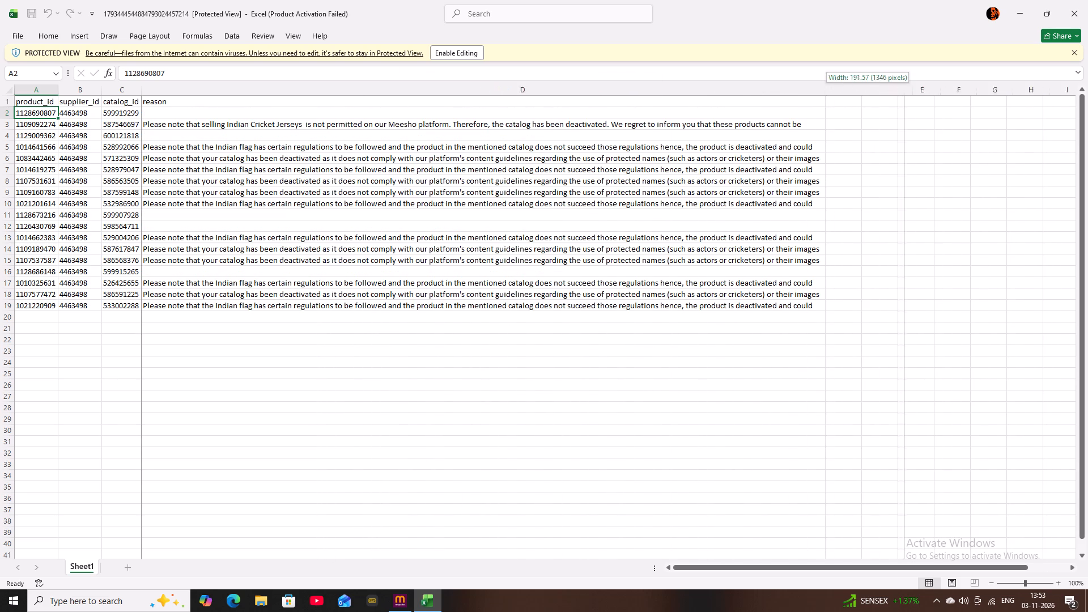
pyautogui.moveTo(916, 92); pyautogui.dragTo(990, 71)
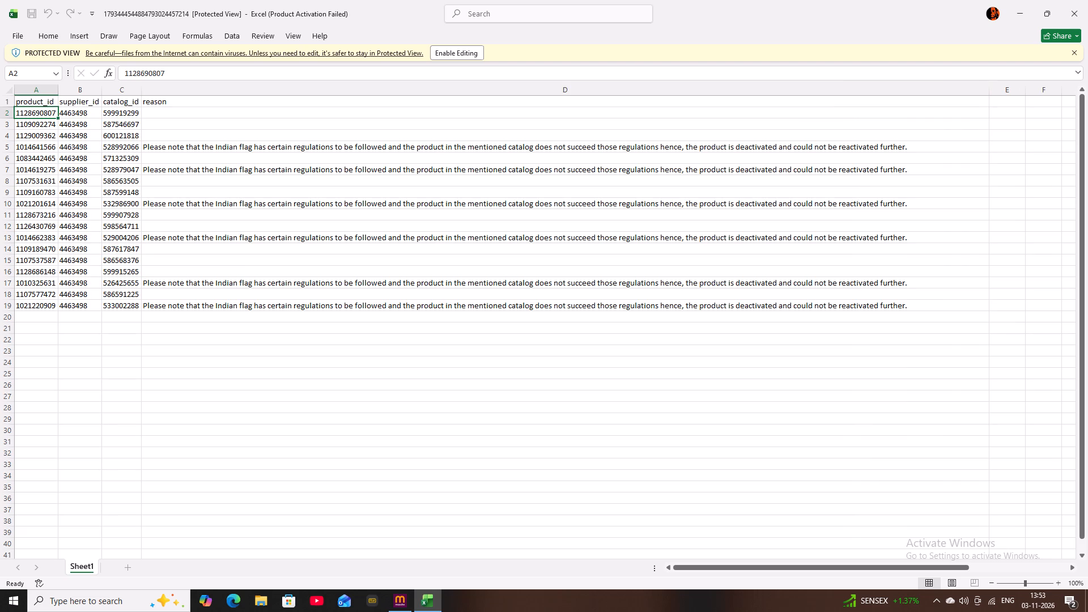
pyautogui.moveTo(992, 93); pyautogui.dragTo(830, 114)
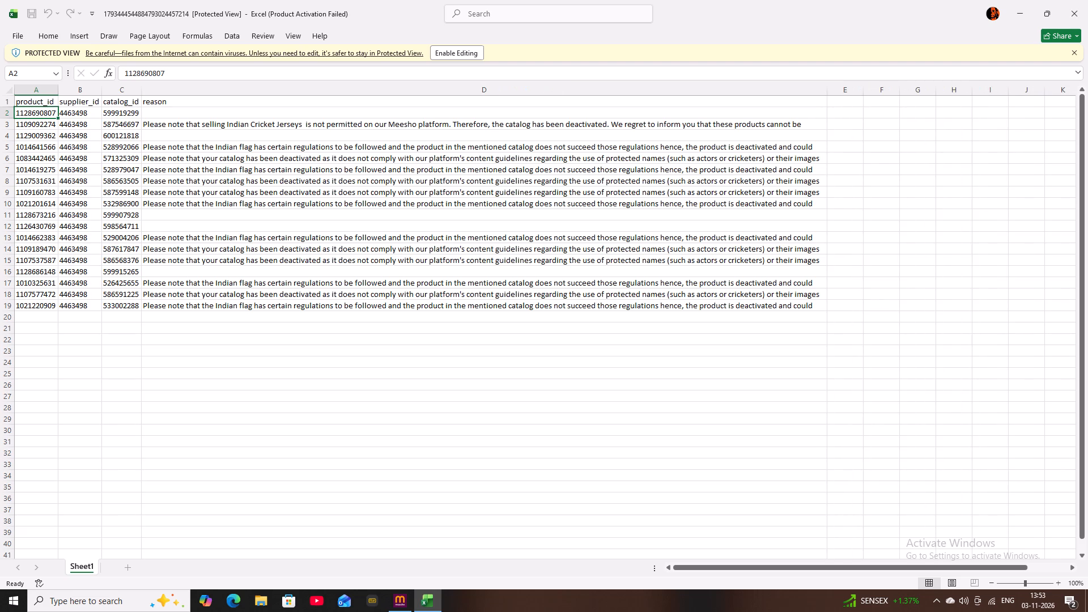
pyautogui.moveTo(829, 90); pyautogui.dragTo(774, 100)
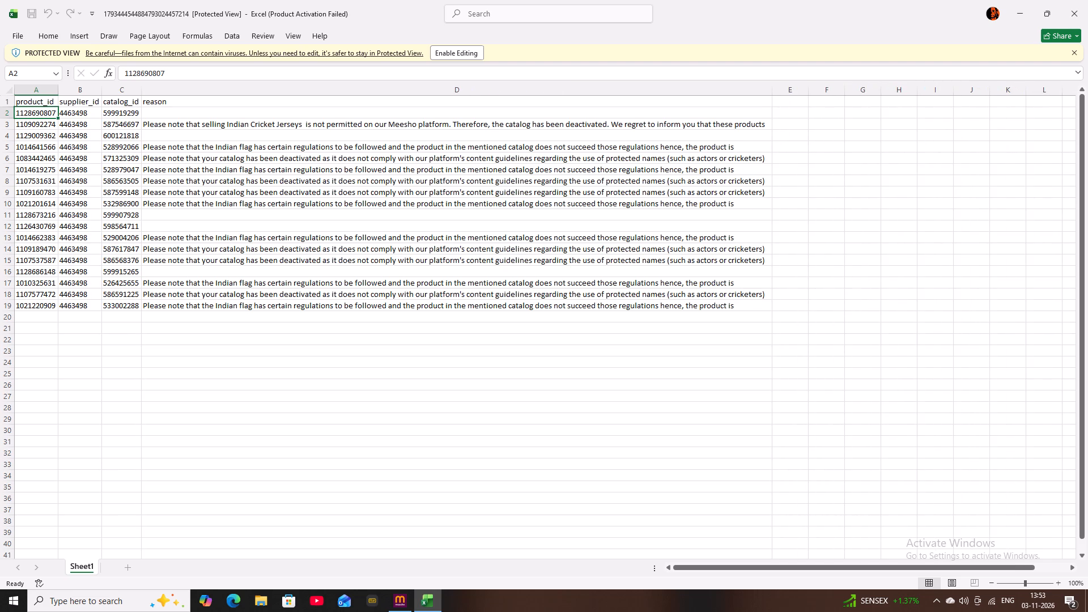
pyautogui.moveTo(774, 89); pyautogui.dragTo(666, 90)
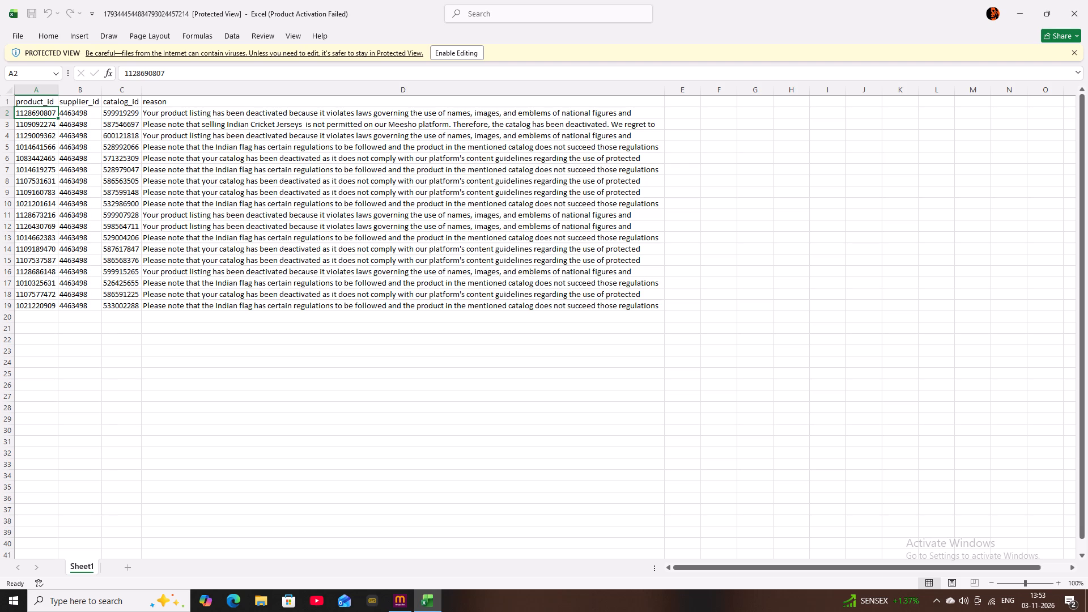
pyautogui.moveTo(22, 100); pyautogui.dragTo(23, 100)
pyautogui.moveTo(23, 100); pyautogui.dragTo(610, 306)
pyautogui.click(393, 365)
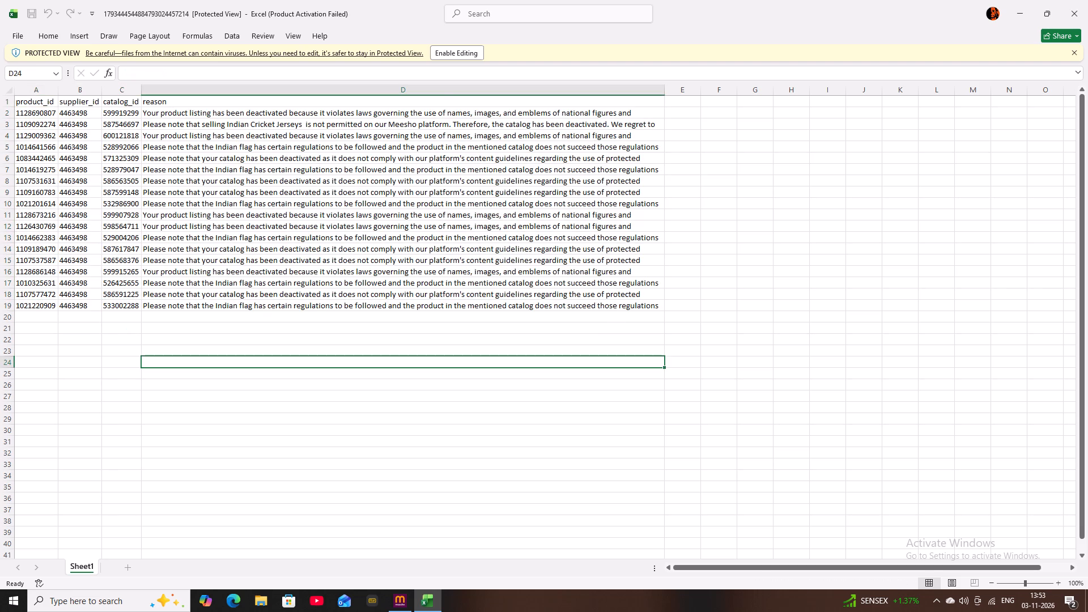
# Enable editing for the downloaded workbook.
pyautogui.click(452, 55)
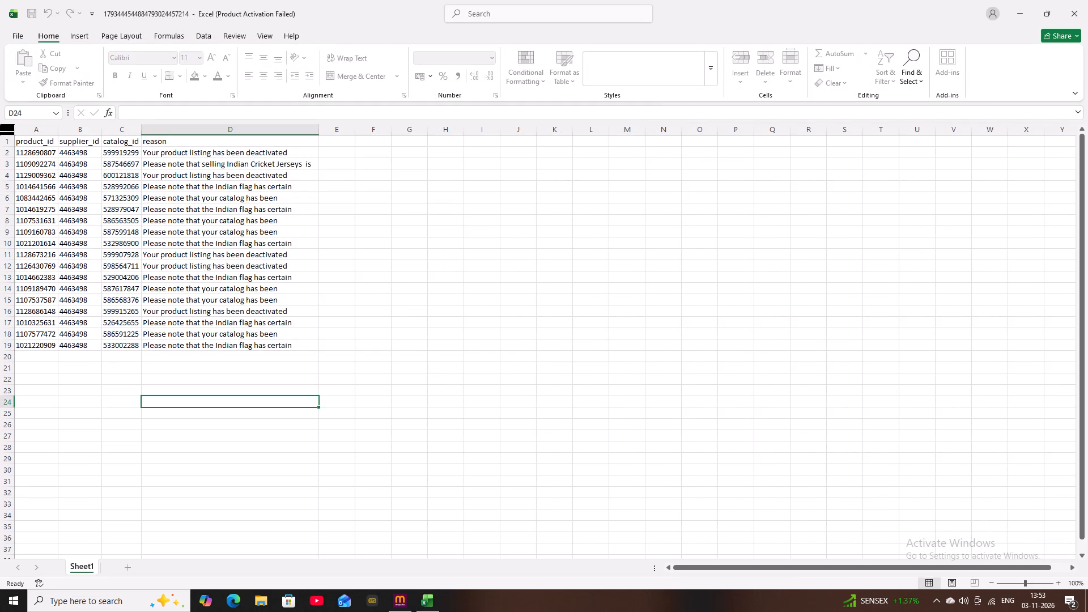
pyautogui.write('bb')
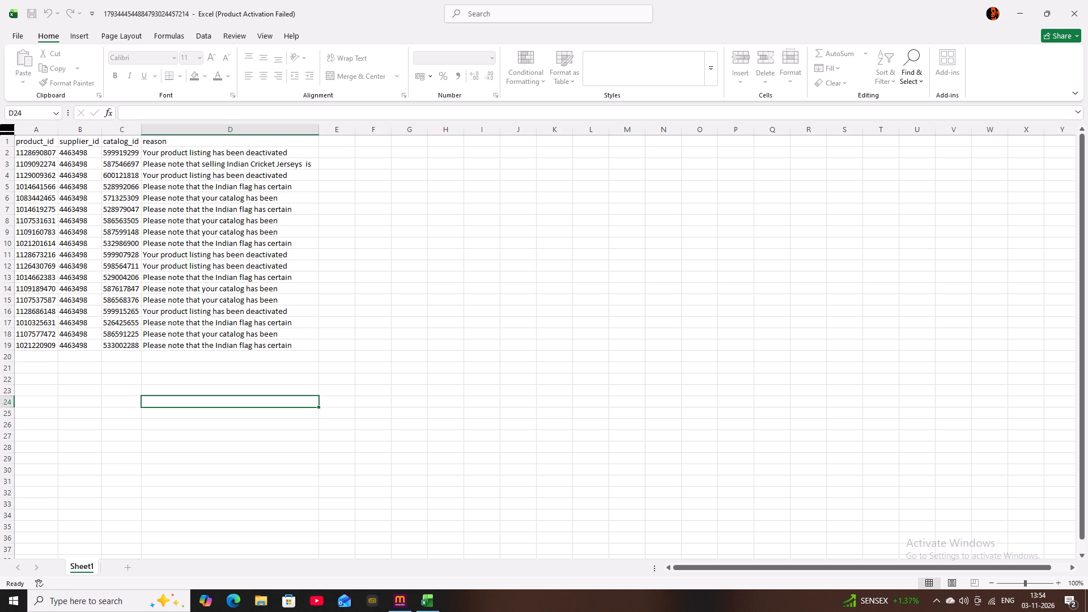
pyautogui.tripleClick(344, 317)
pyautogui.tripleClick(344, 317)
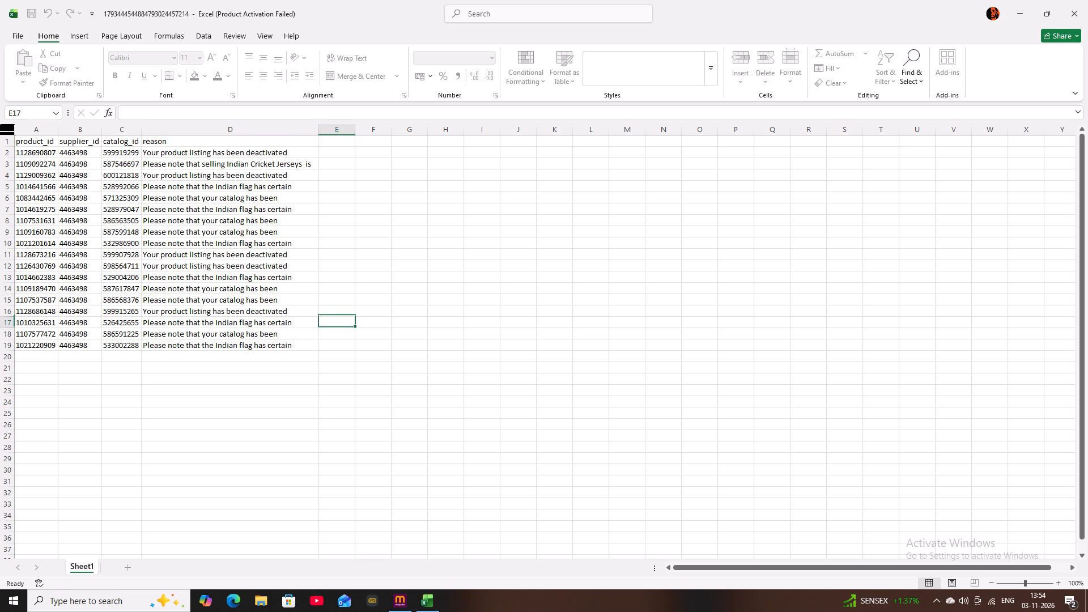
# Close the workbook of catalog deactivation reasons and return to the Meesho support ticket.
pyautogui.tripleClick(342, 317)
pyautogui.click(342, 317)
pyautogui.click(0, 127)
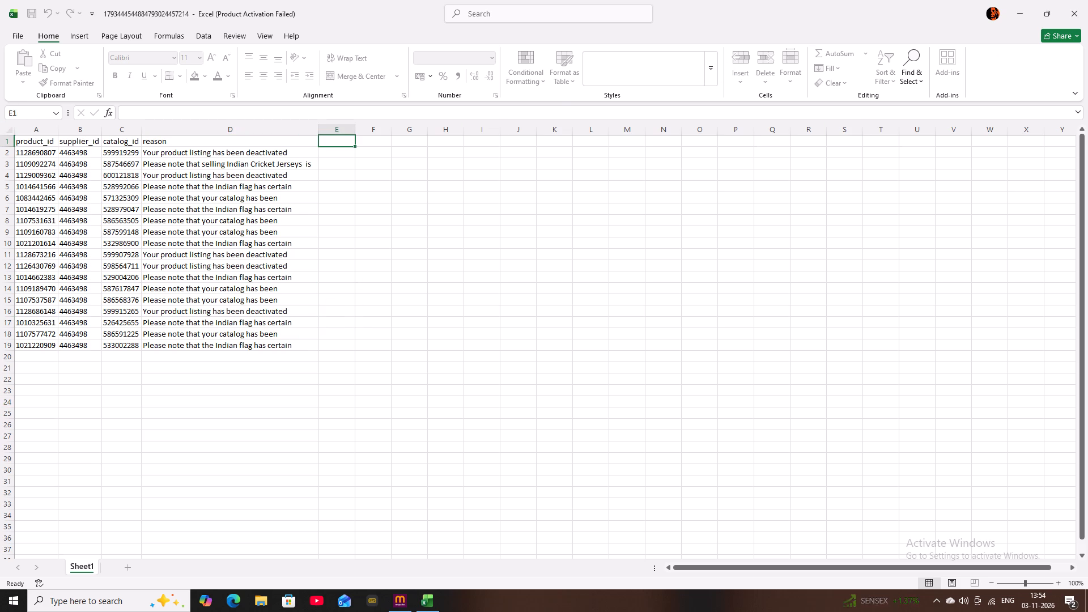
pyautogui.click(1087, 0)
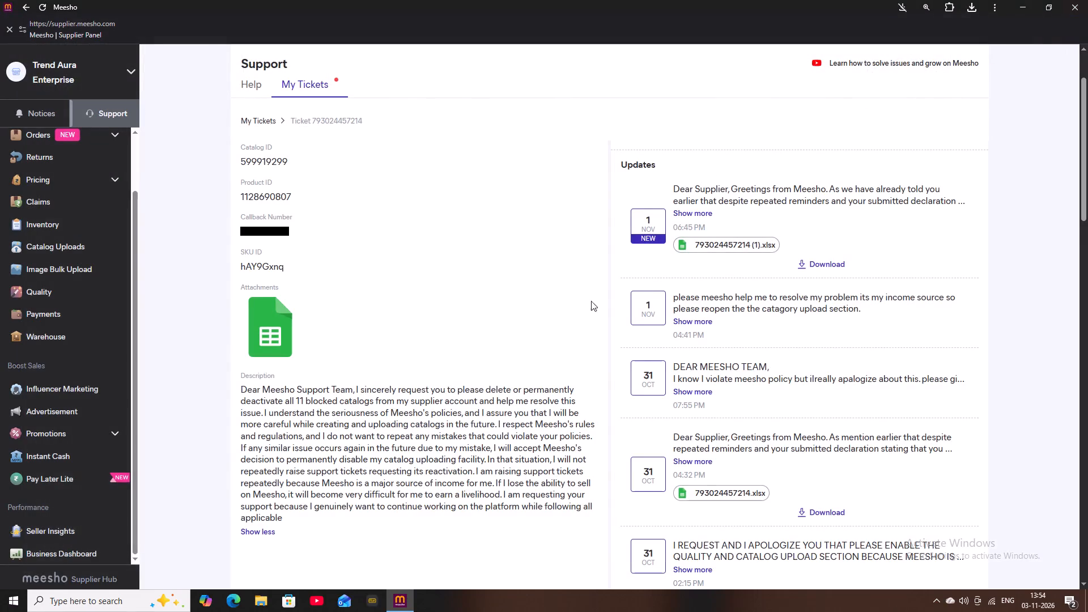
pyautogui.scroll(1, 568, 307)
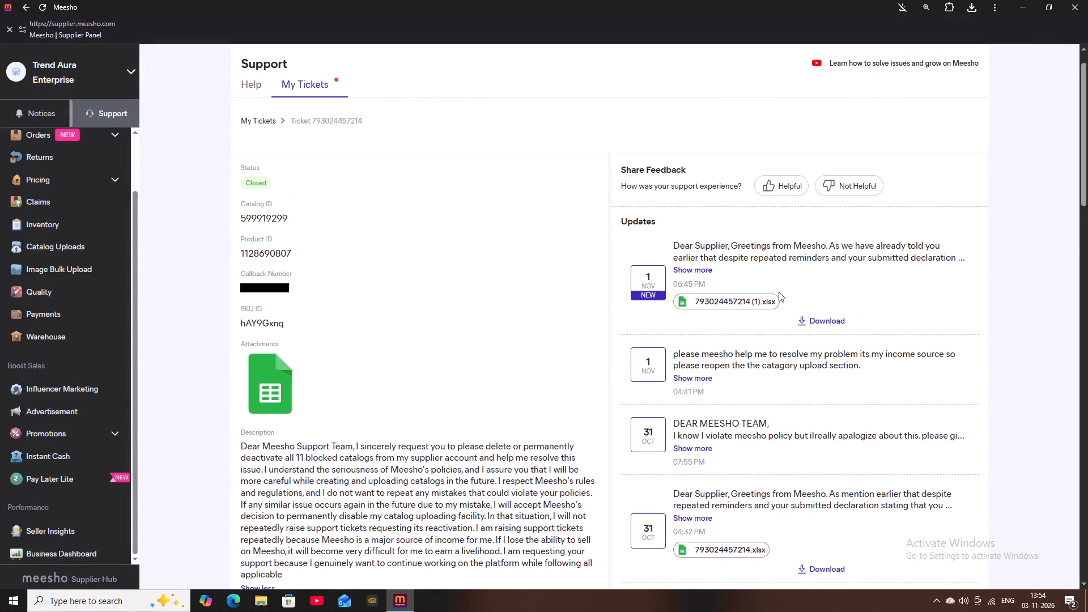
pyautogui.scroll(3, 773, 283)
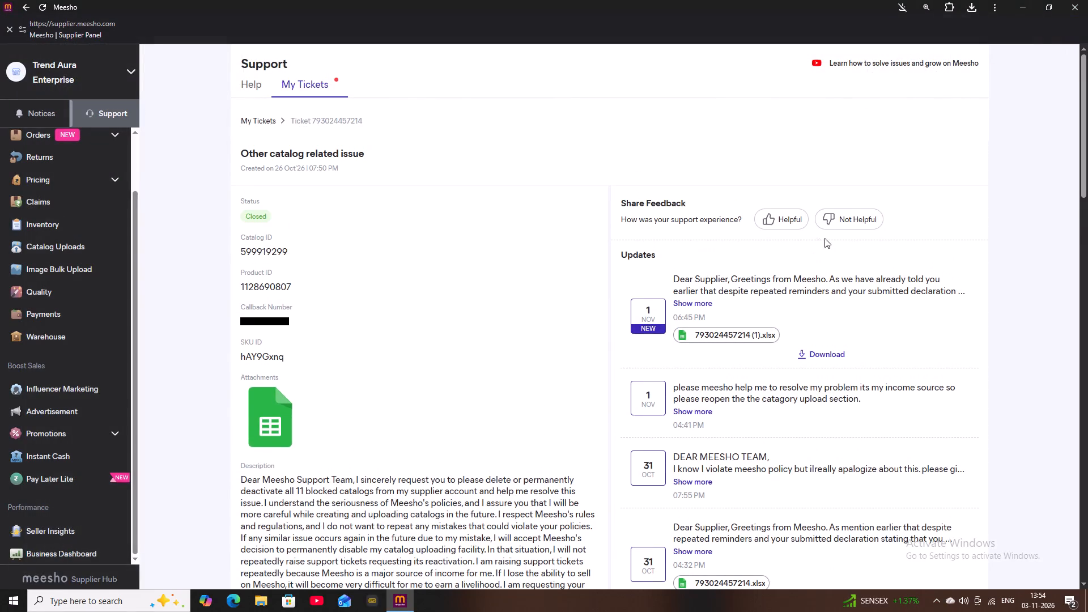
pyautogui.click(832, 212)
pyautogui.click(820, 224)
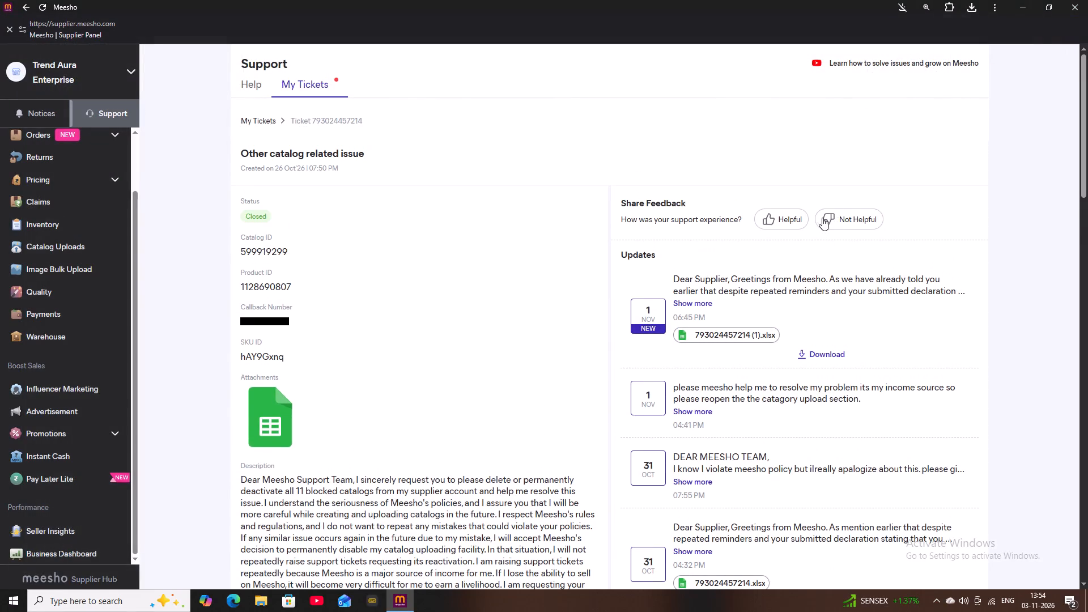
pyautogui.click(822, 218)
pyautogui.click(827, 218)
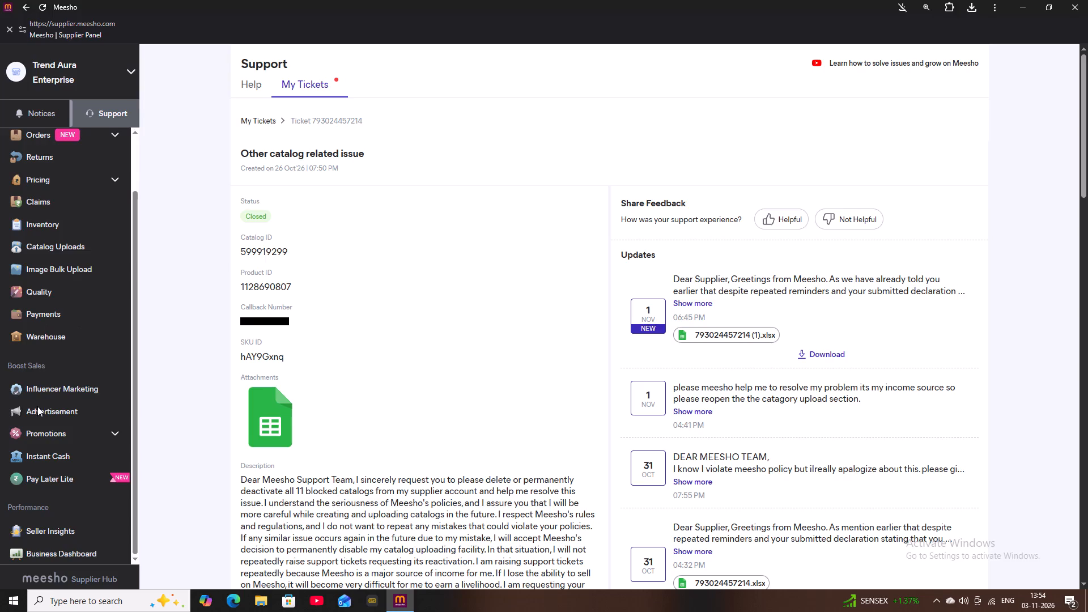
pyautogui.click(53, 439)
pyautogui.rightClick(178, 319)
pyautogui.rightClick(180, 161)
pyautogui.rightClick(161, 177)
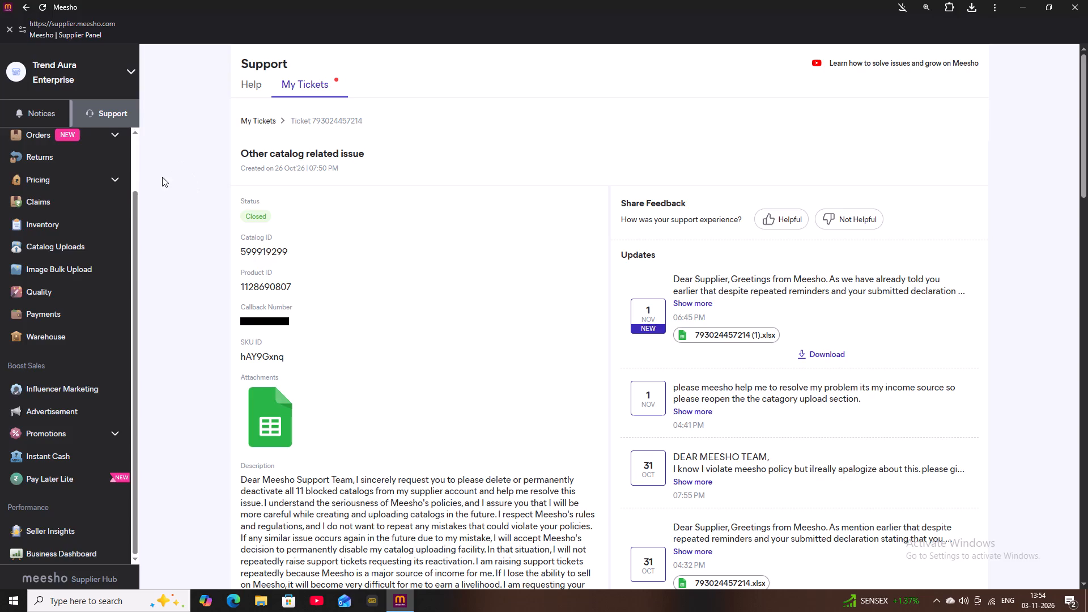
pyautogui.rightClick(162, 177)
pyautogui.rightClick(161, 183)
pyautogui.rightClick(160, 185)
# Close the Meesho window, reopen the supplier panel and dismiss the survey pop-up.
pyautogui.click(1087, 0)
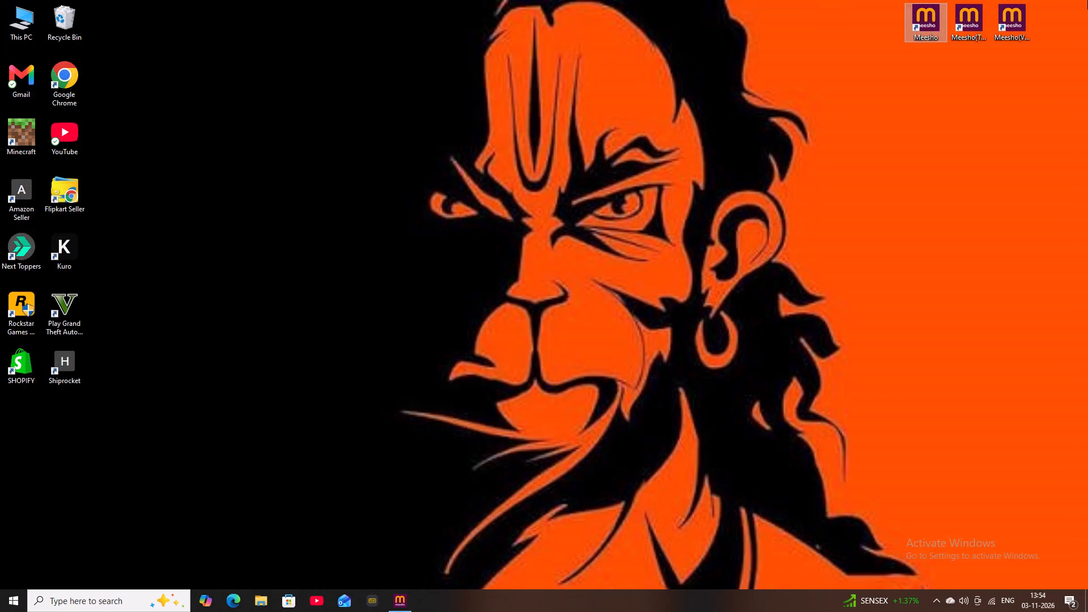
pyautogui.click(399, 602)
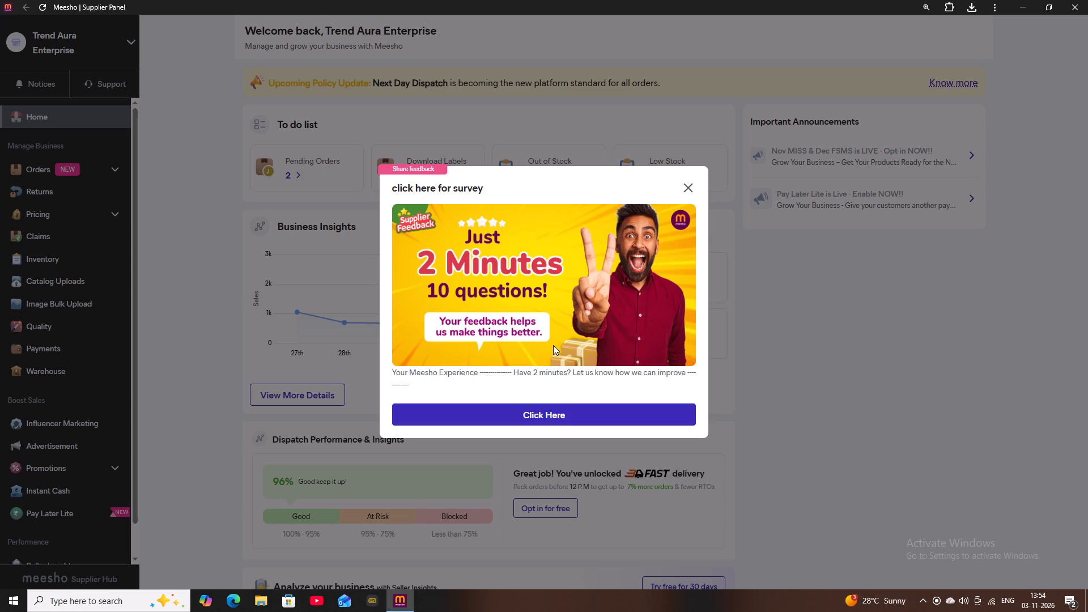
pyautogui.click(685, 185)
# Review the home dashboard, open the Ads sale participation offer and examine the ad overview and campaigns for the last 30 days.
pyautogui.scroll(-2, 593, 291)
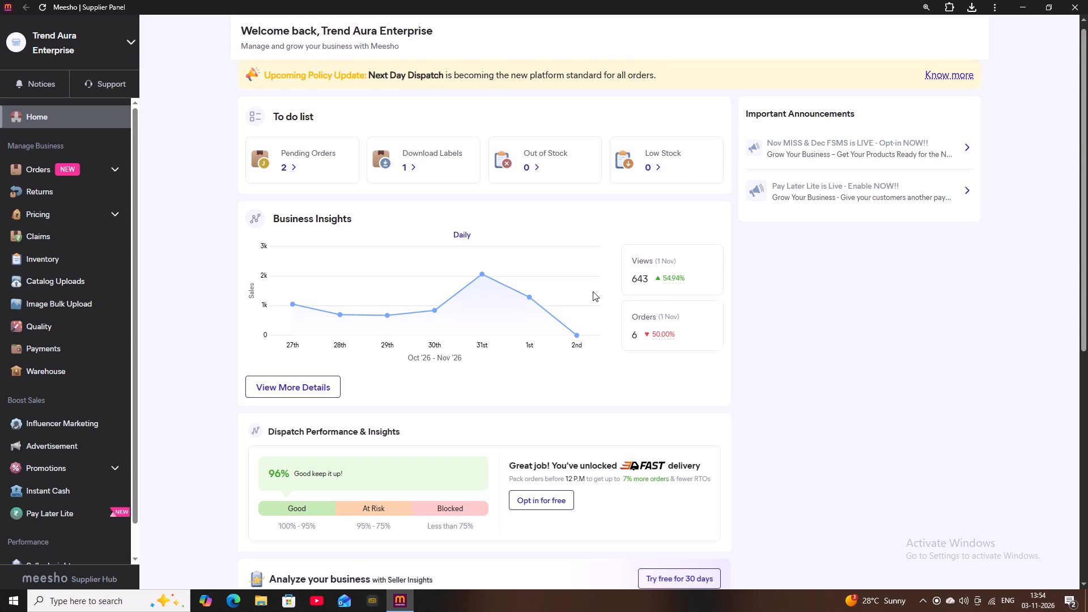
pyautogui.scroll(-3, 593, 291)
pyautogui.scroll(-2, 436, 333)
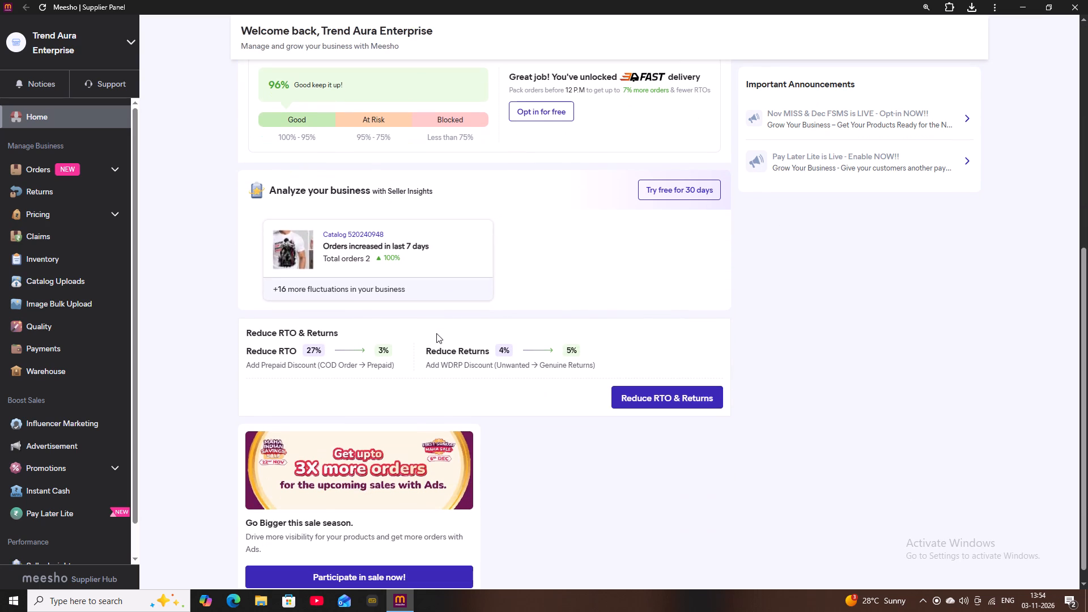
pyautogui.scroll(-4, 436, 333)
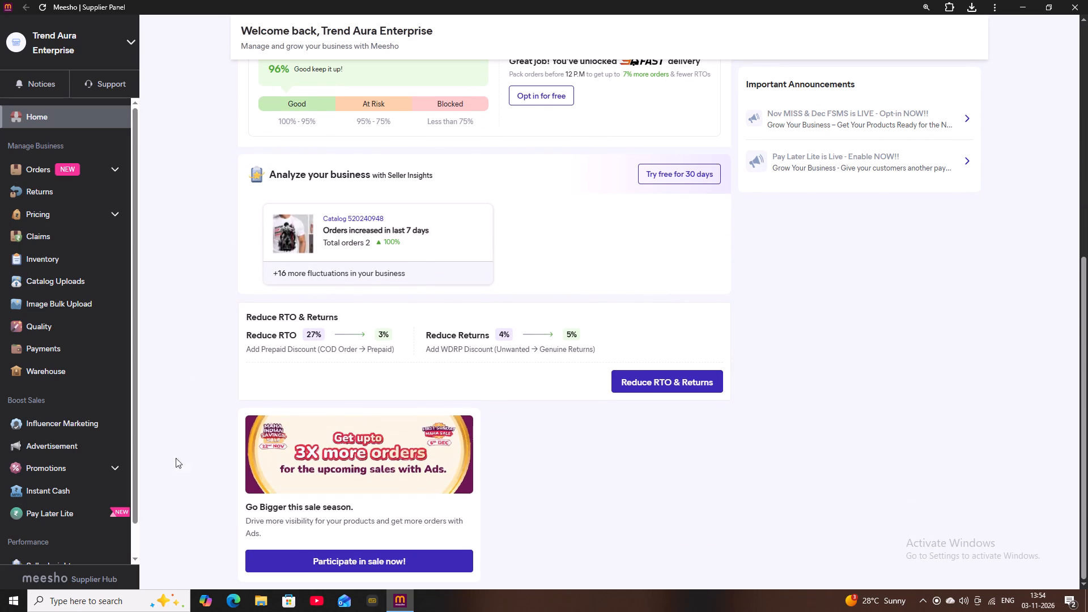
pyautogui.click(291, 559)
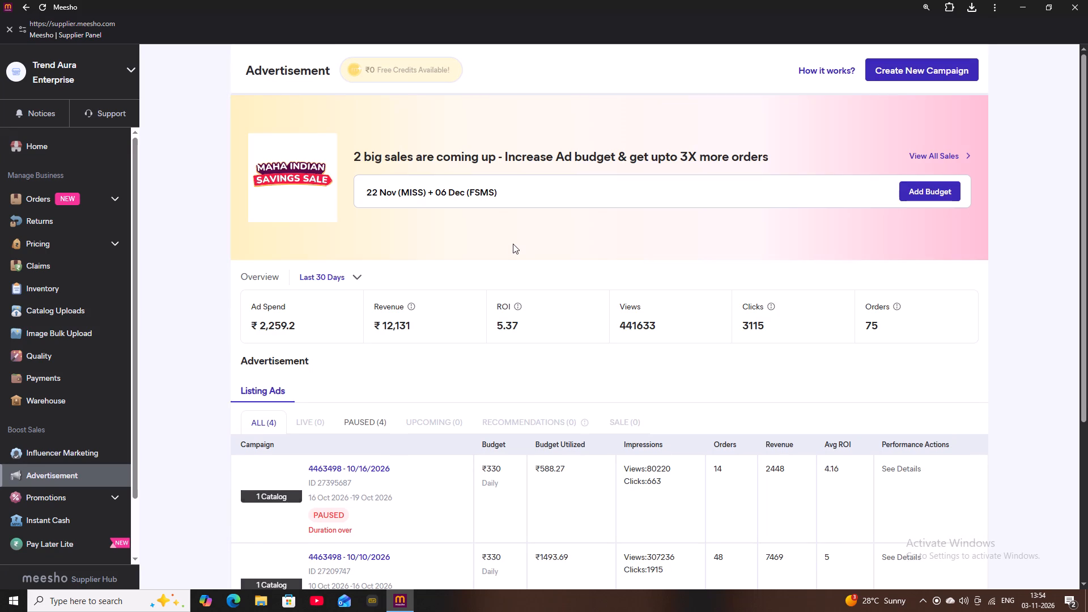
pyautogui.scroll(-1, 453, 312)
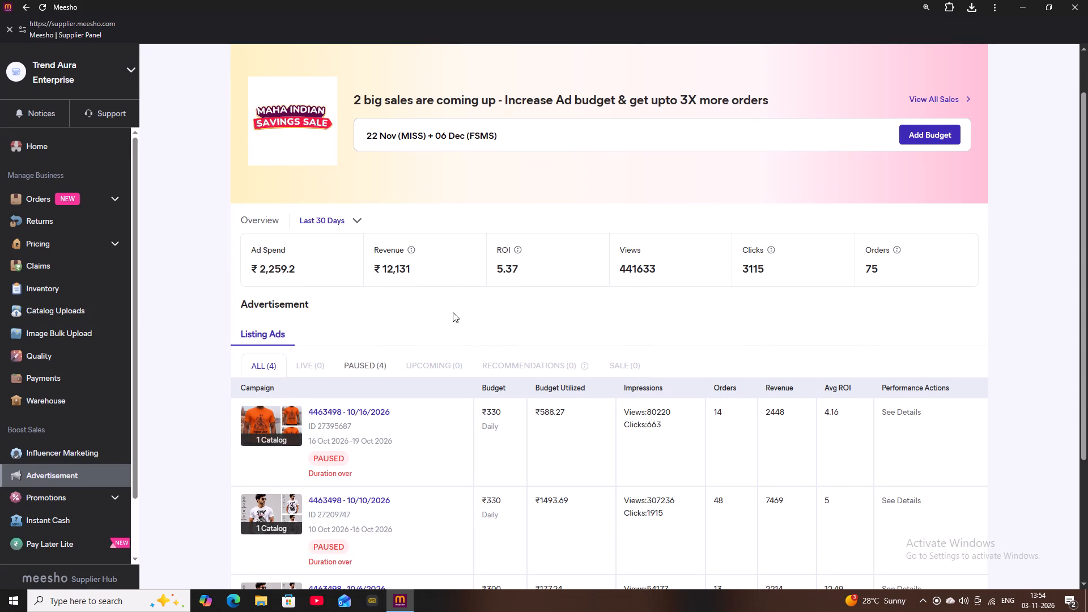
pyautogui.scroll(-1, 453, 312)
pyautogui.scroll(5, 453, 309)
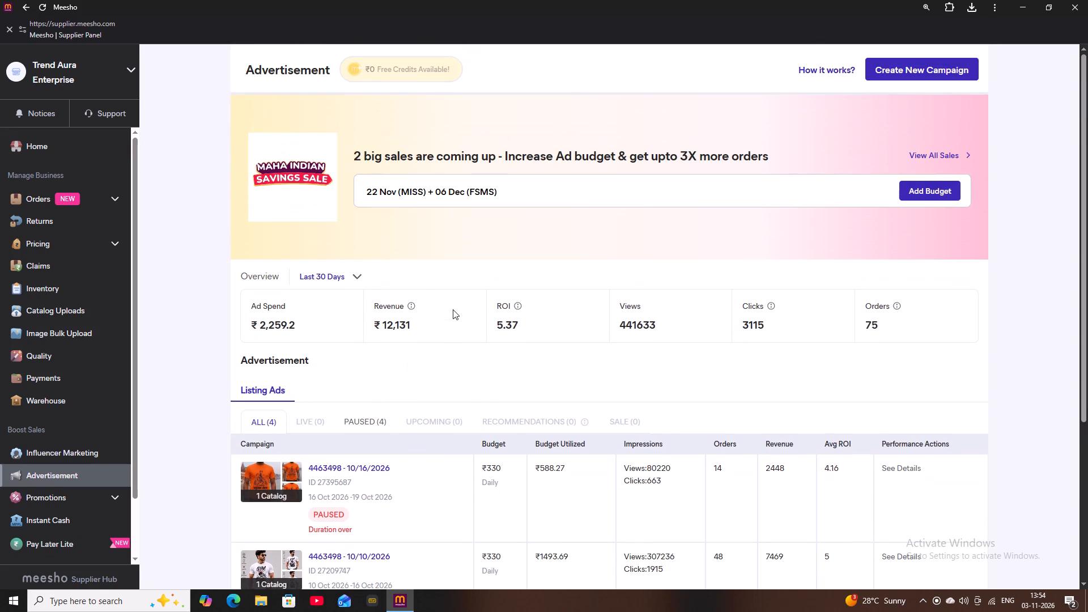
pyautogui.scroll(2, 149, 241)
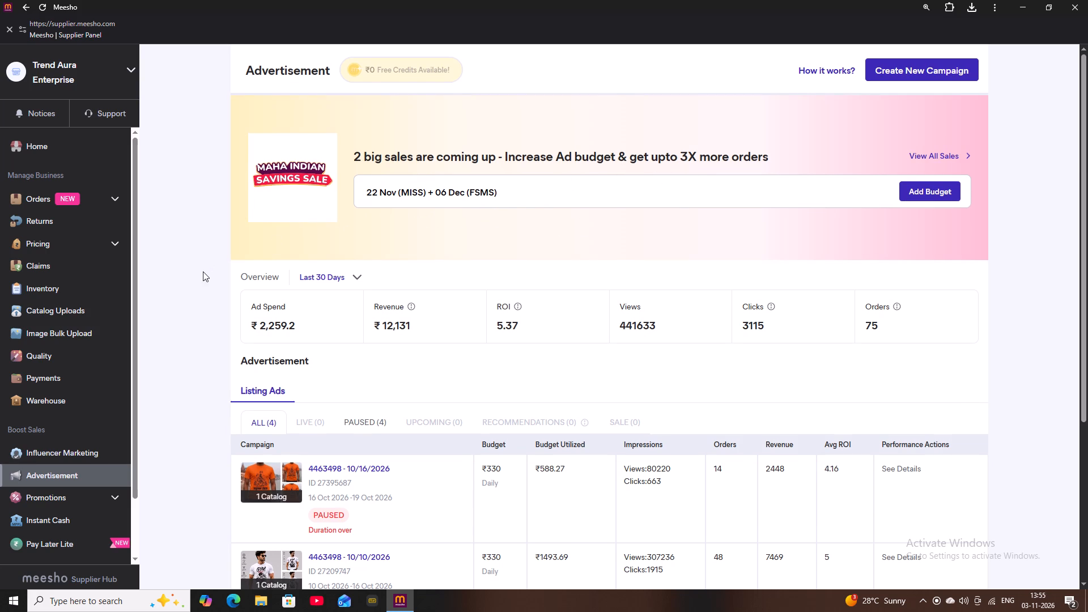
# Open Influencer Marketing and examine the till-date overview of social media and Meesho Videos orders and revenue.
pyautogui.click(54, 462)
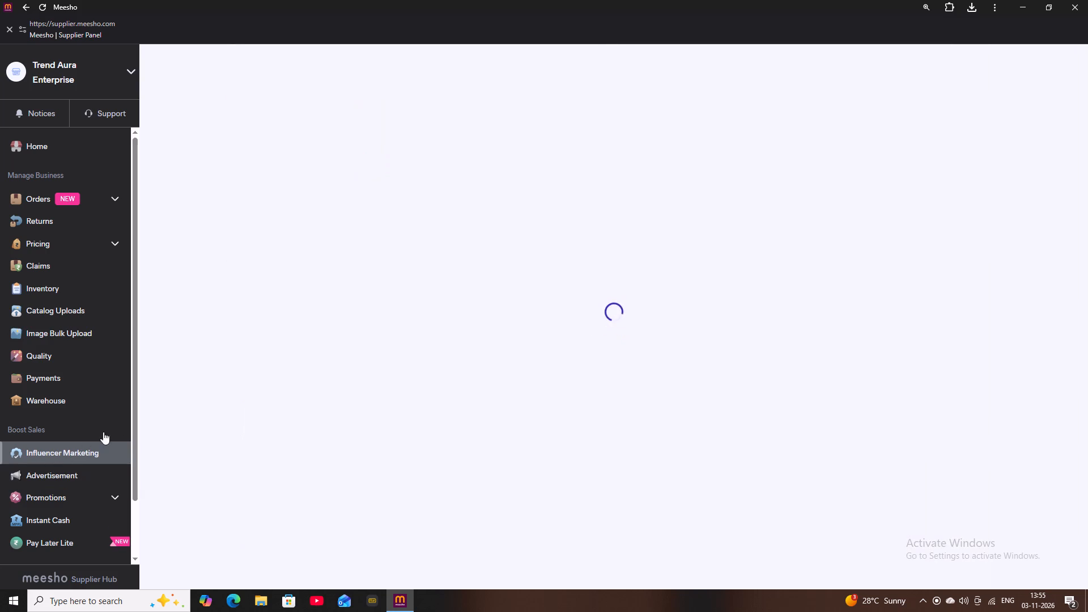
pyautogui.scroll(-2, 220, 386)
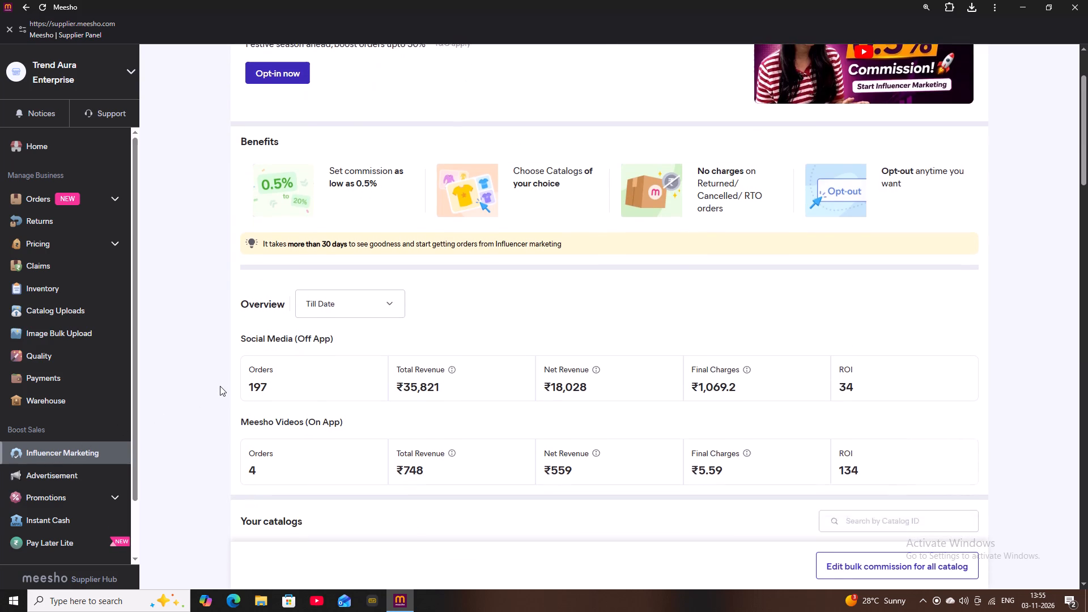
pyautogui.scroll(-3, 220, 386)
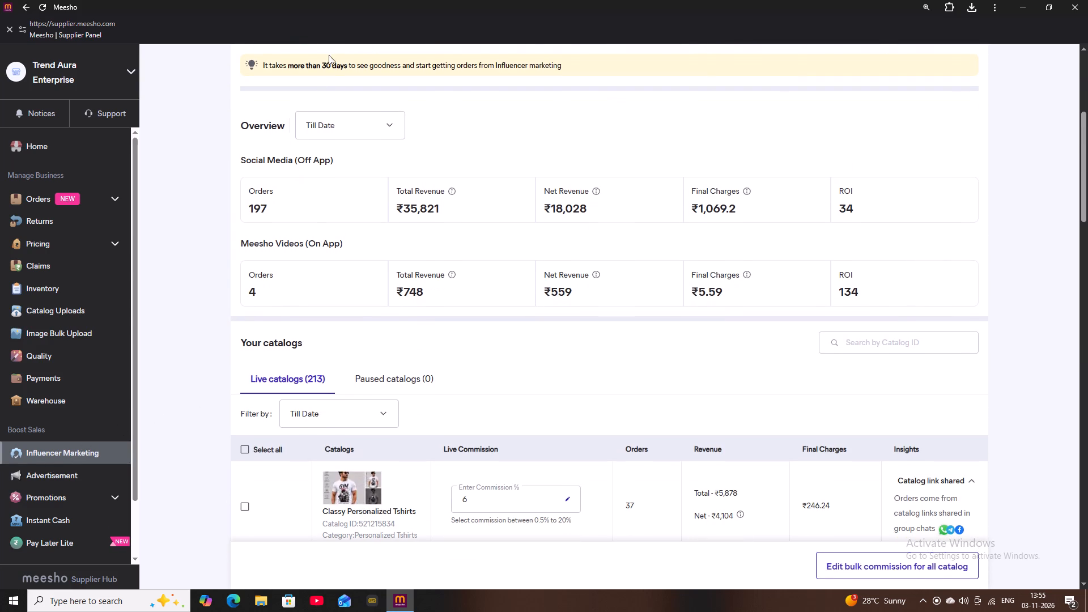
pyautogui.click(338, 134)
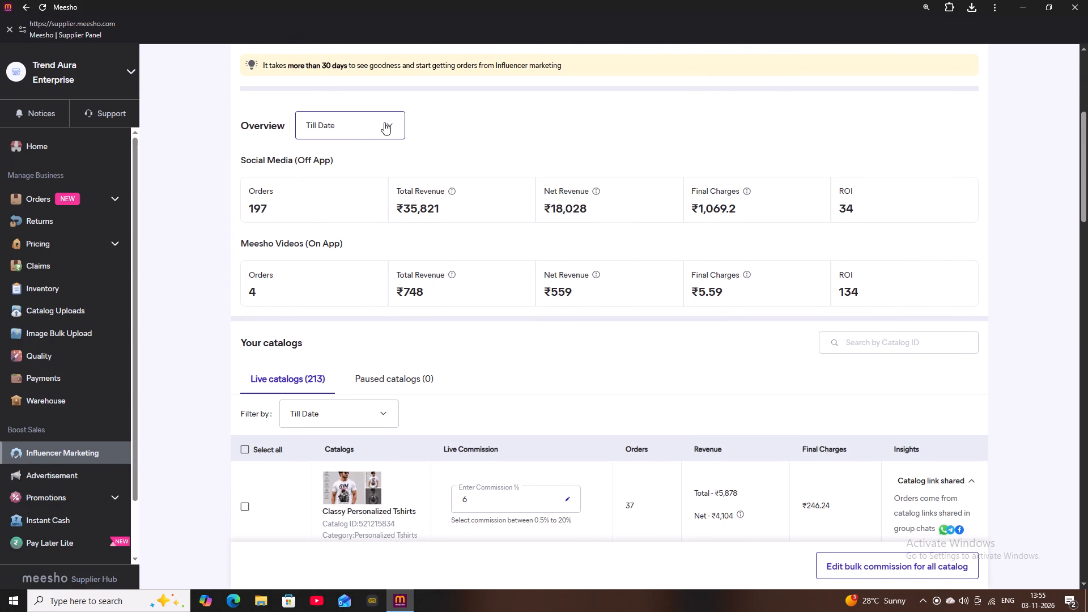
pyautogui.click(379, 120)
pyautogui.rightClick(512, 130)
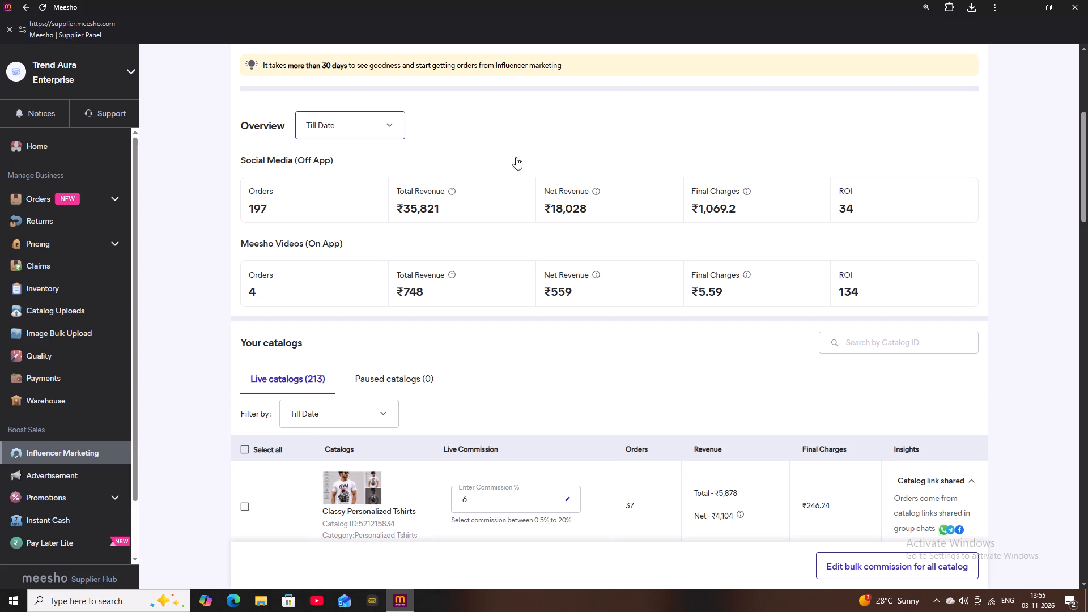
# Open the Returns page and reload it to view the Return/RTO summary.
pyautogui.click(64, 220)
pyautogui.scroll(-4, 266, 243)
pyautogui.rightClick(182, 189)
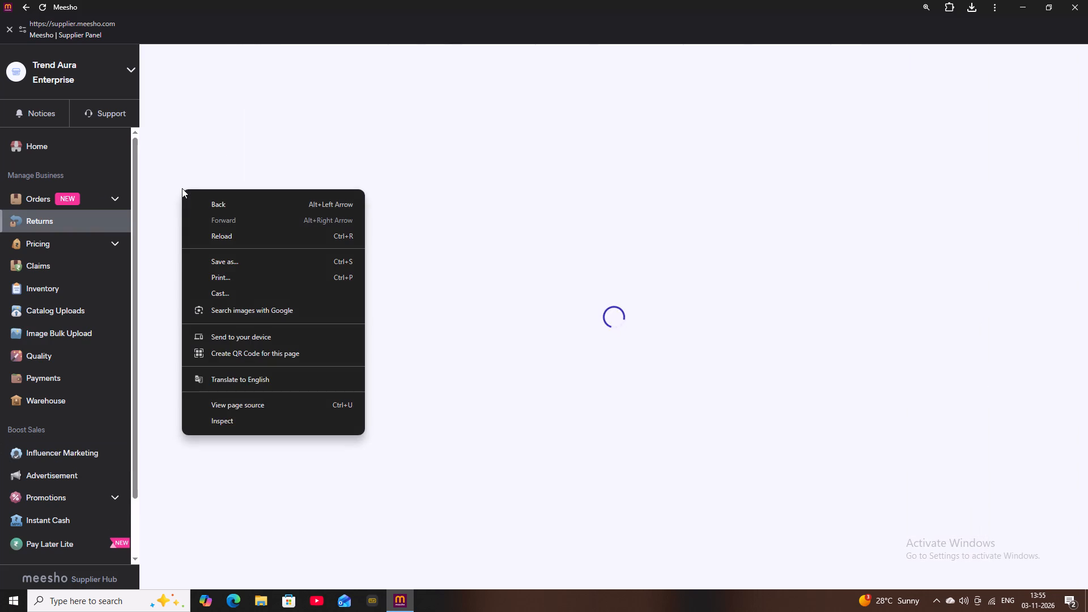
pyautogui.click(197, 234)
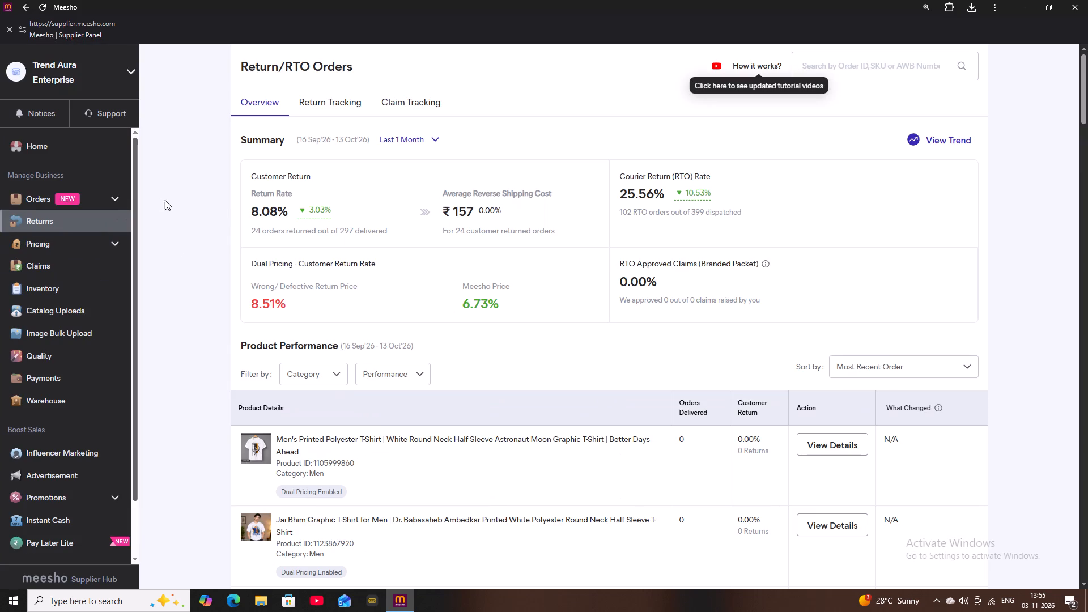
# View the pending orders page and return to the home dashboard.
pyautogui.click(82, 188)
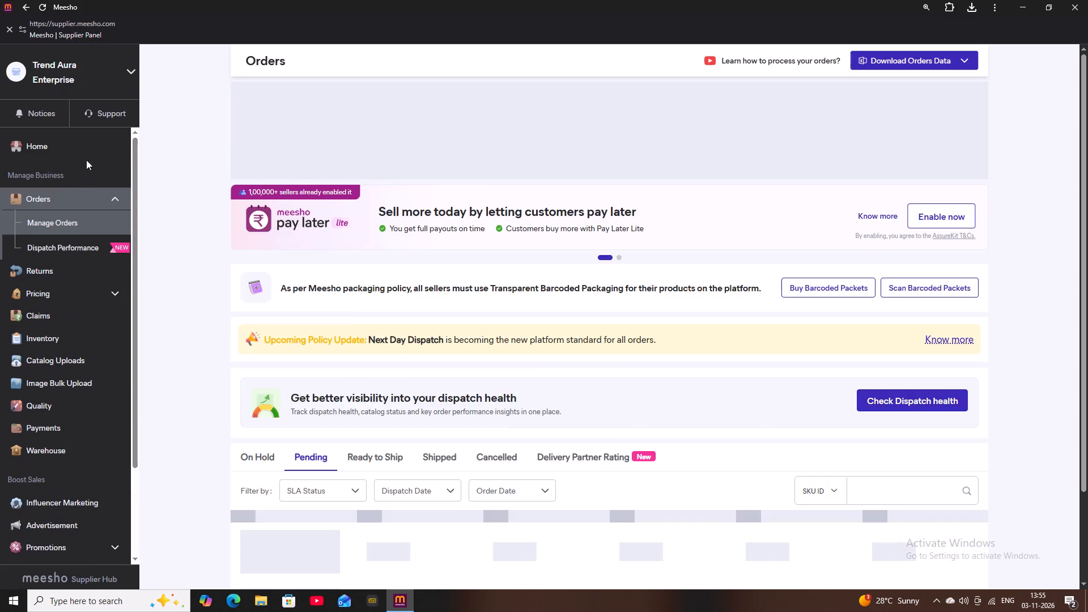
pyautogui.click(90, 142)
# Open Catalog Uploads and copy Team Meesho's notice text, from "Despite repeated reminders" through the sign-off.
pyautogui.scroll(-1, 54, 256)
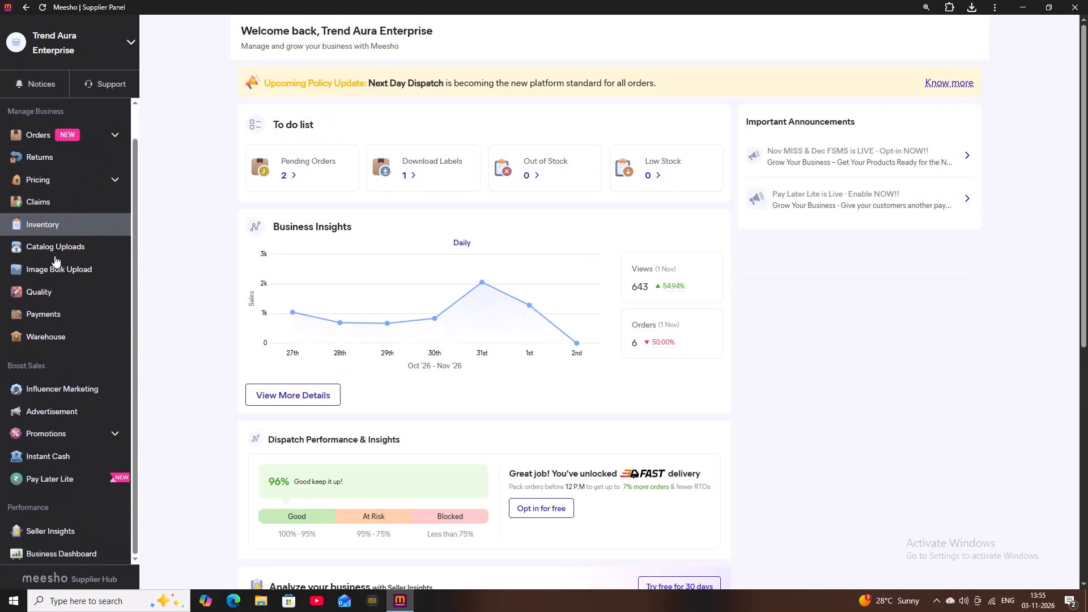
pyautogui.scroll(-1, 54, 256)
pyautogui.click(54, 256)
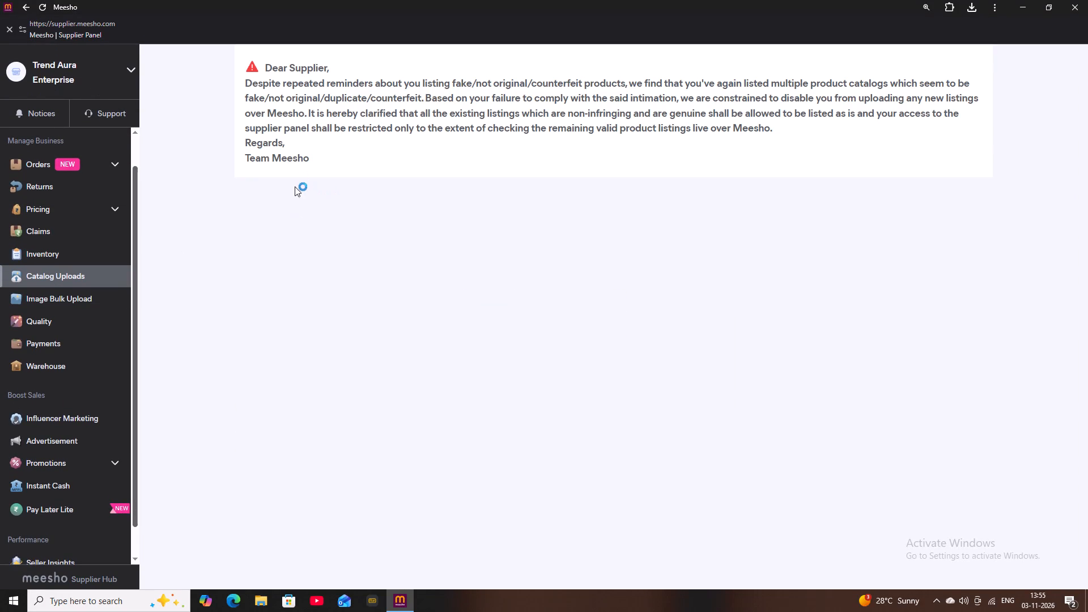
pyautogui.moveTo(247, 83); pyautogui.dragTo(316, 180)
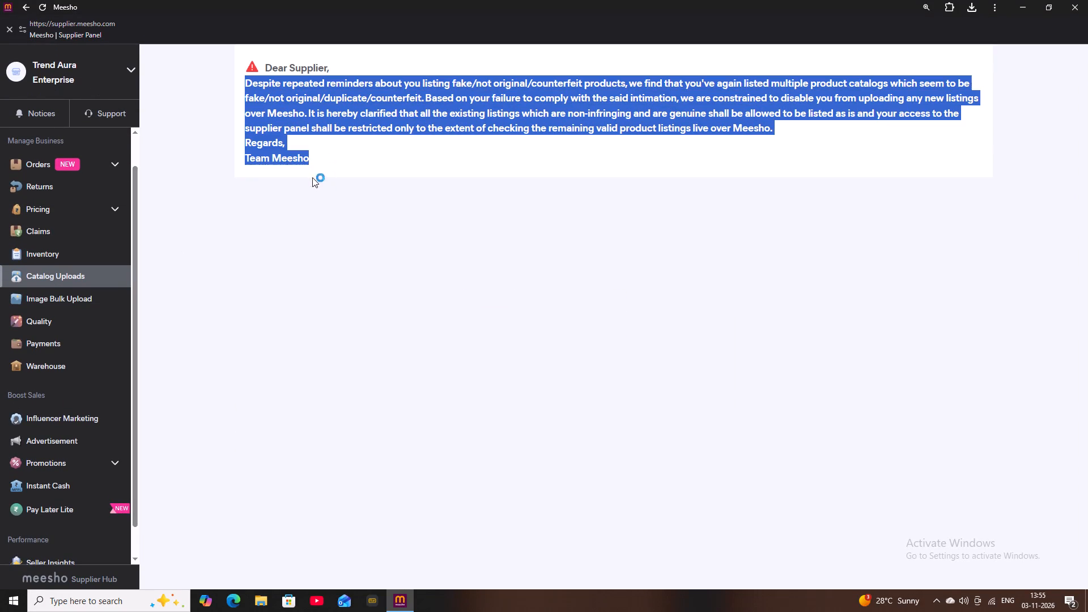
pyautogui.rightClick(346, 111)
pyautogui.click(352, 125)
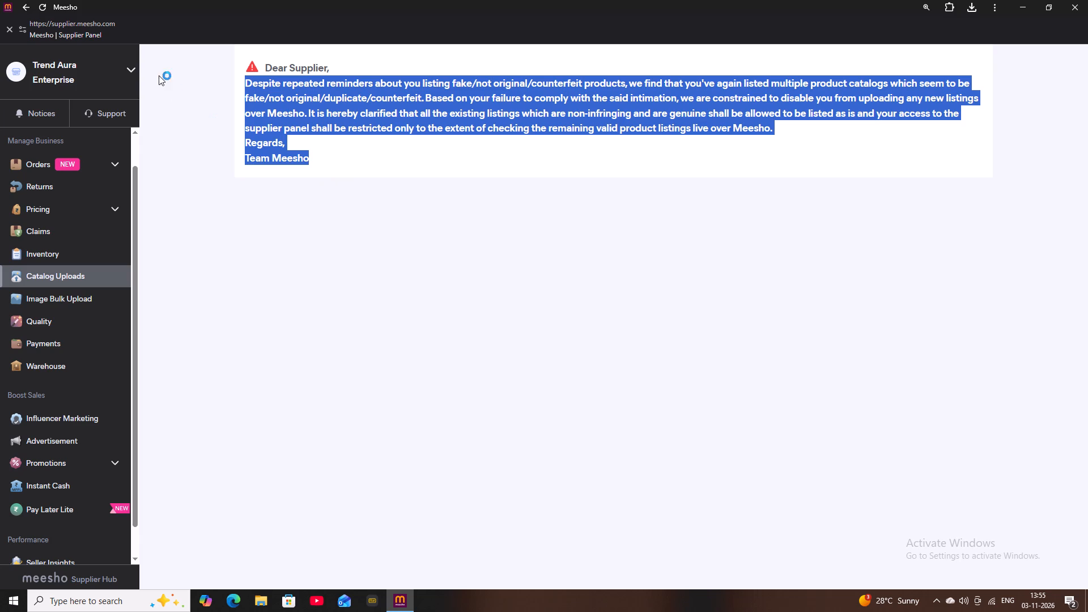
# In Support's Cataloging & Pricing issues, choose "I am receiving an error while uploading the catalog via Bulk Upload" and start a ticket.
pyautogui.click(112, 107)
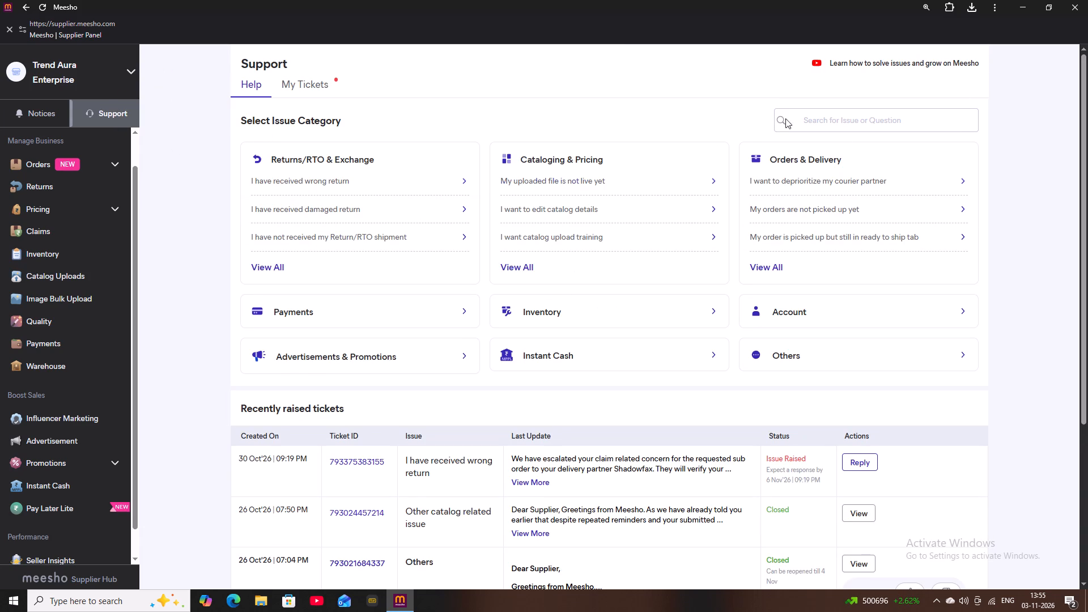
pyautogui.click(833, 119)
pyautogui.click(512, 267)
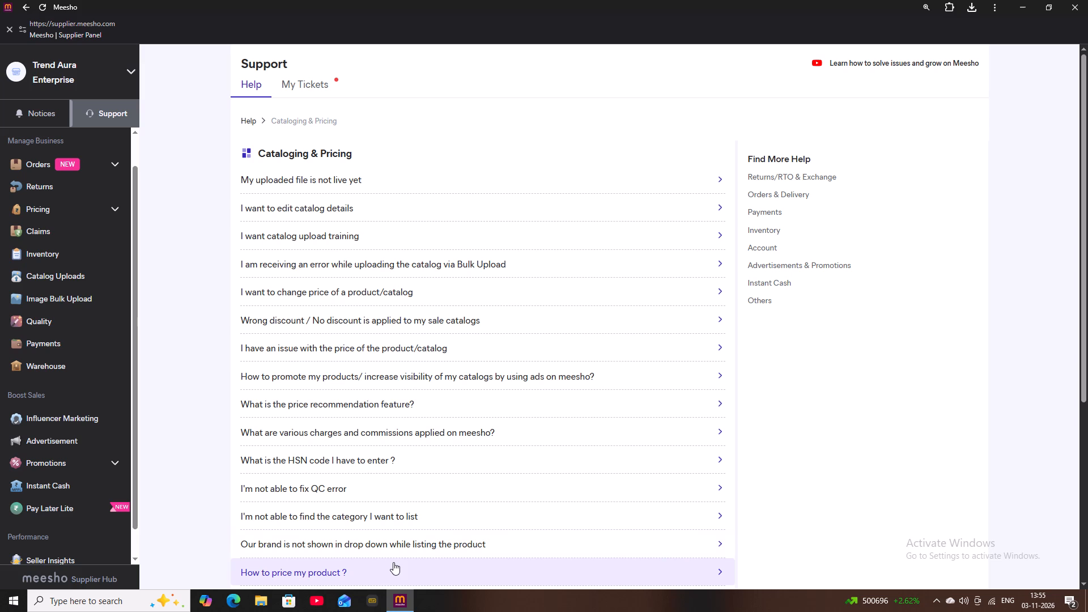
pyautogui.scroll(-2, 377, 530)
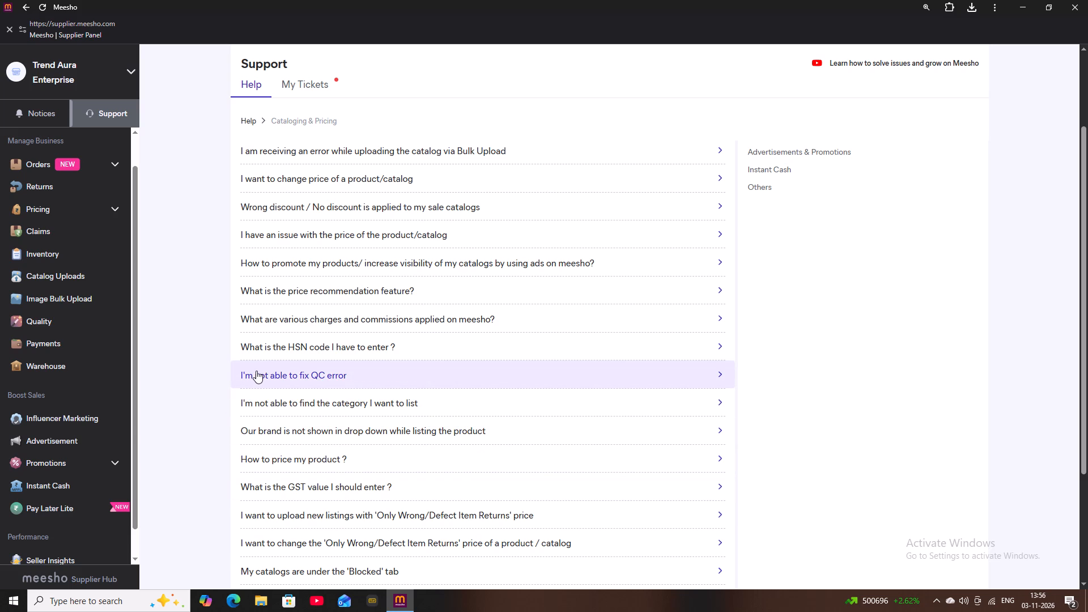
pyautogui.scroll(2, 256, 371)
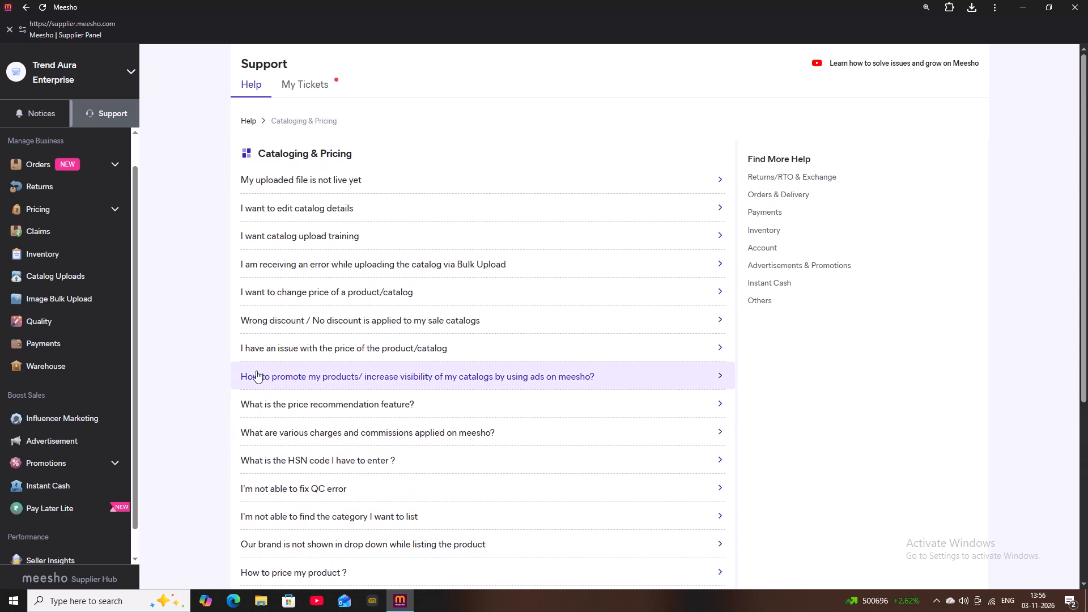
pyautogui.scroll(-1, 256, 371)
pyautogui.scroll(1, 256, 371)
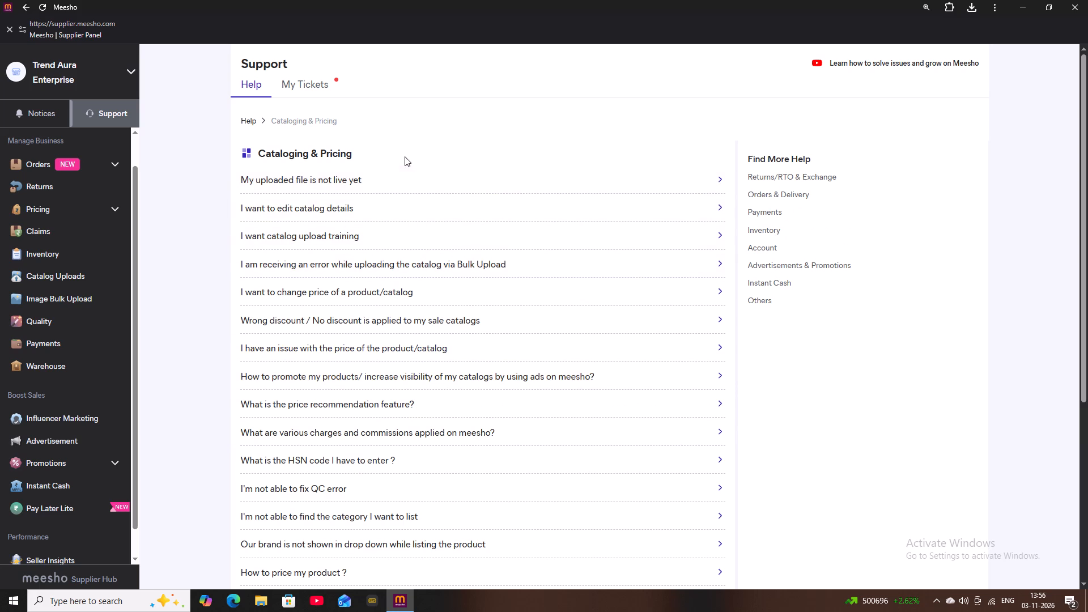
pyautogui.click(399, 269)
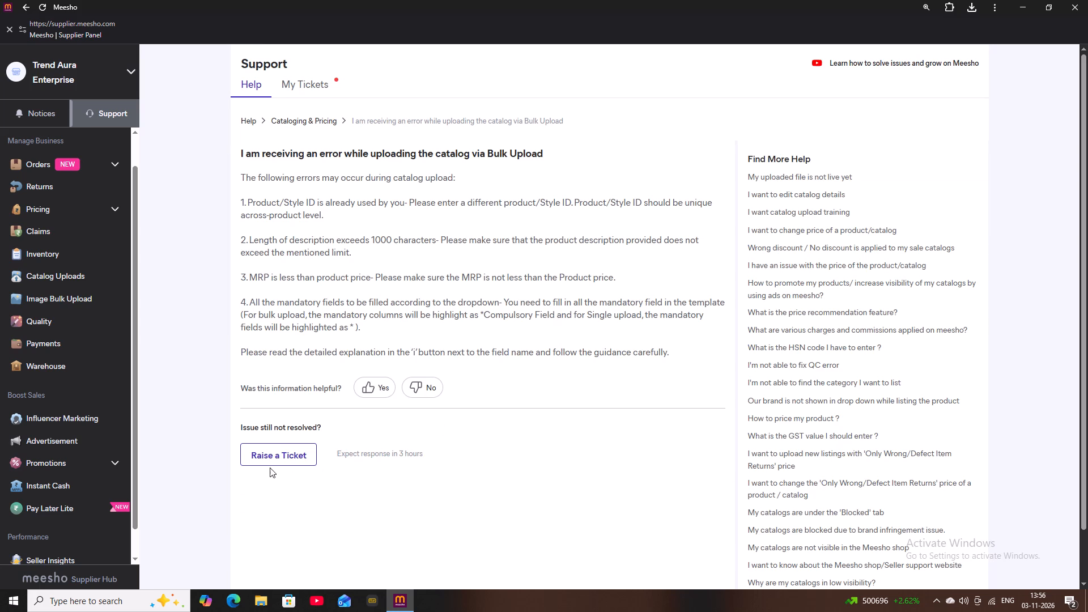
pyautogui.click(270, 459)
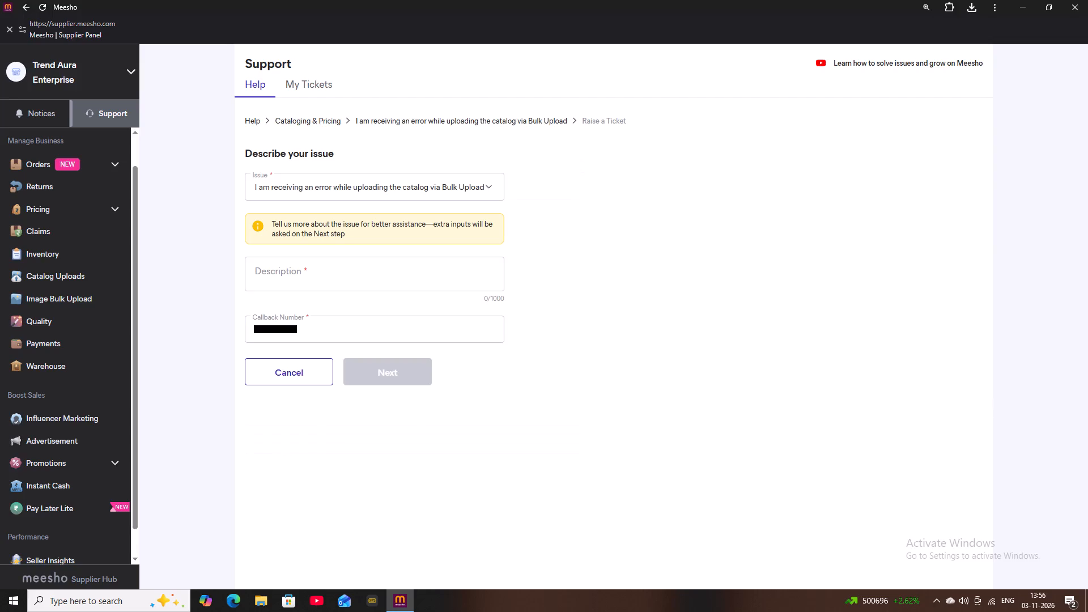
# Paste the copied Team Meesho notice into the ticket's description.
pyautogui.click(311, 268)
pyautogui.rightClick(311, 268)
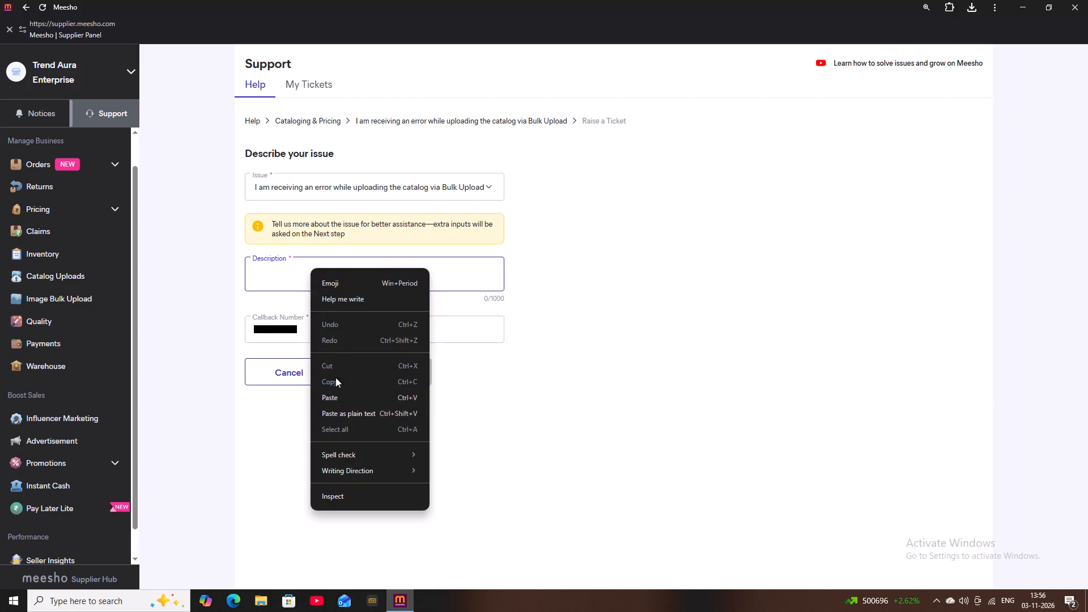
pyautogui.click(330, 393)
pyautogui.scroll(1, 357, 278)
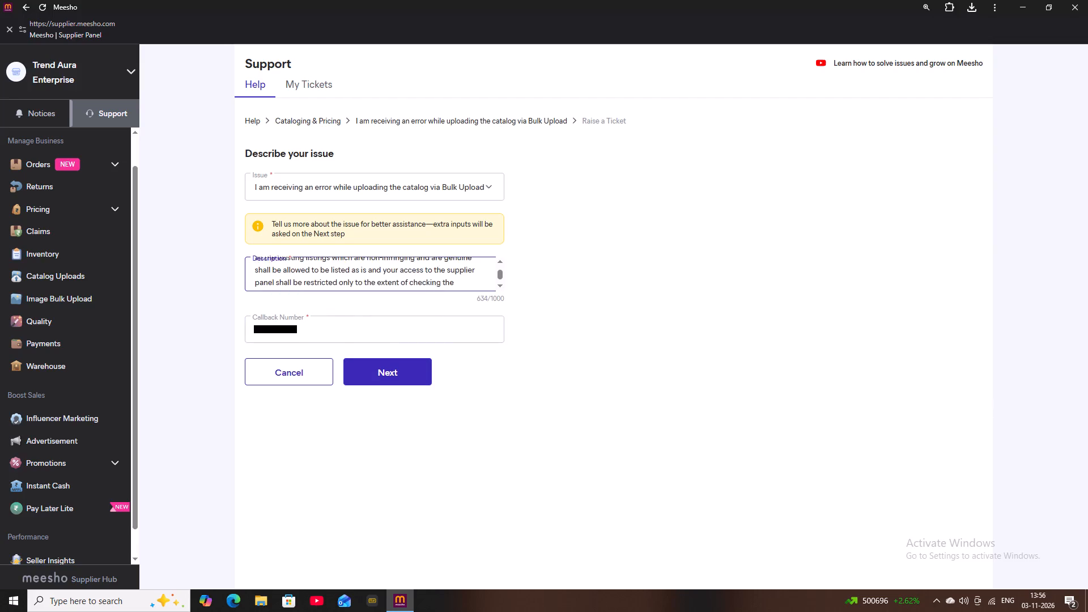
pyautogui.scroll(4, 357, 278)
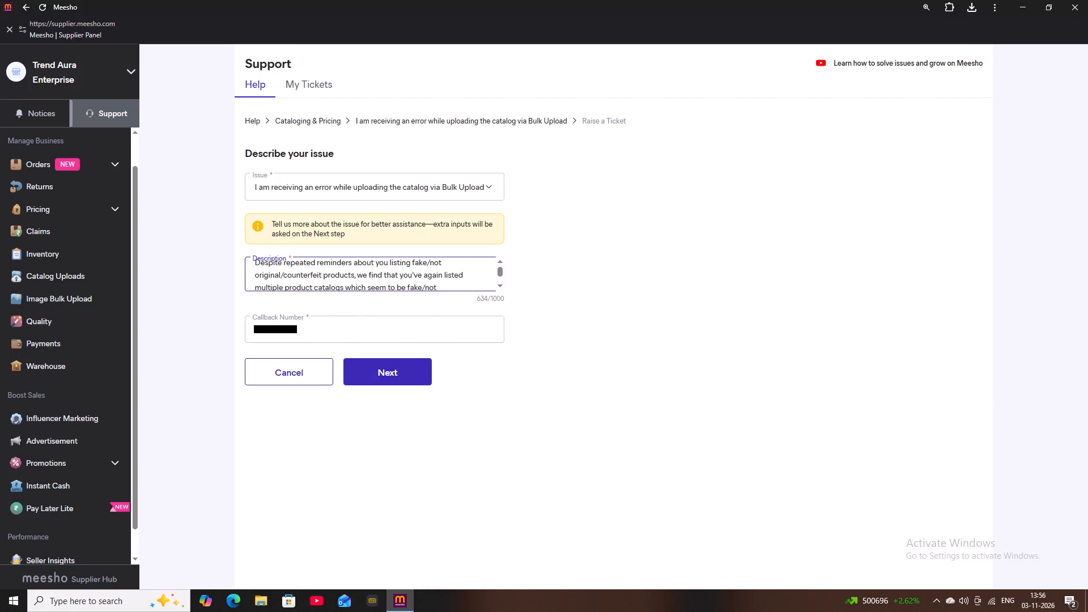
pyautogui.scroll(1, 357, 278)
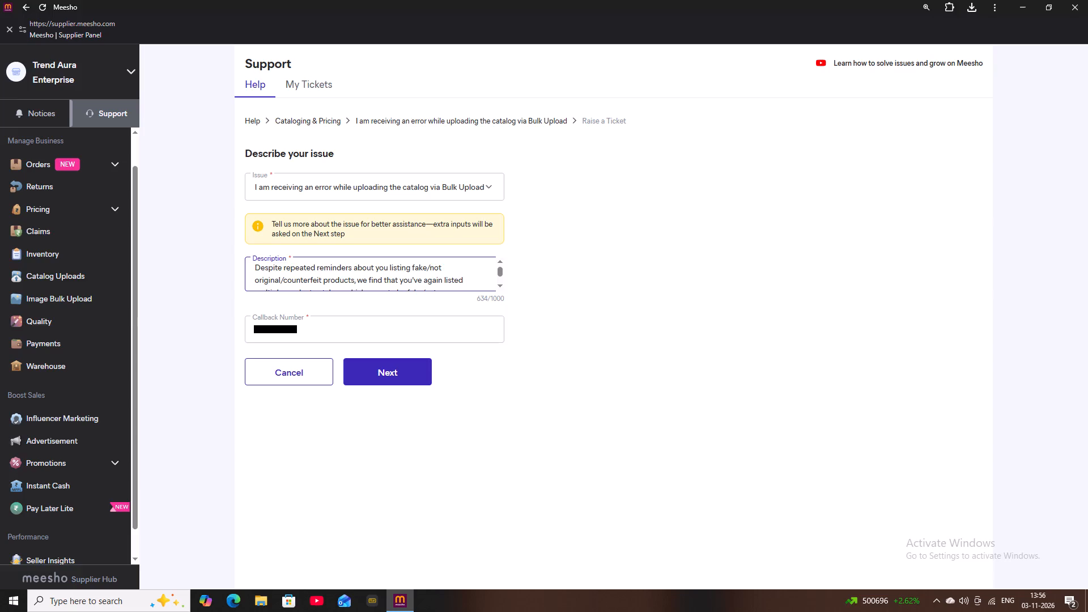
# Insert the greeting "Hey meesho support team ," on its own line before the pasted notice.
pyautogui.click(255, 268)
pyautogui.press('h')
pyautogui.write('ey meesho')
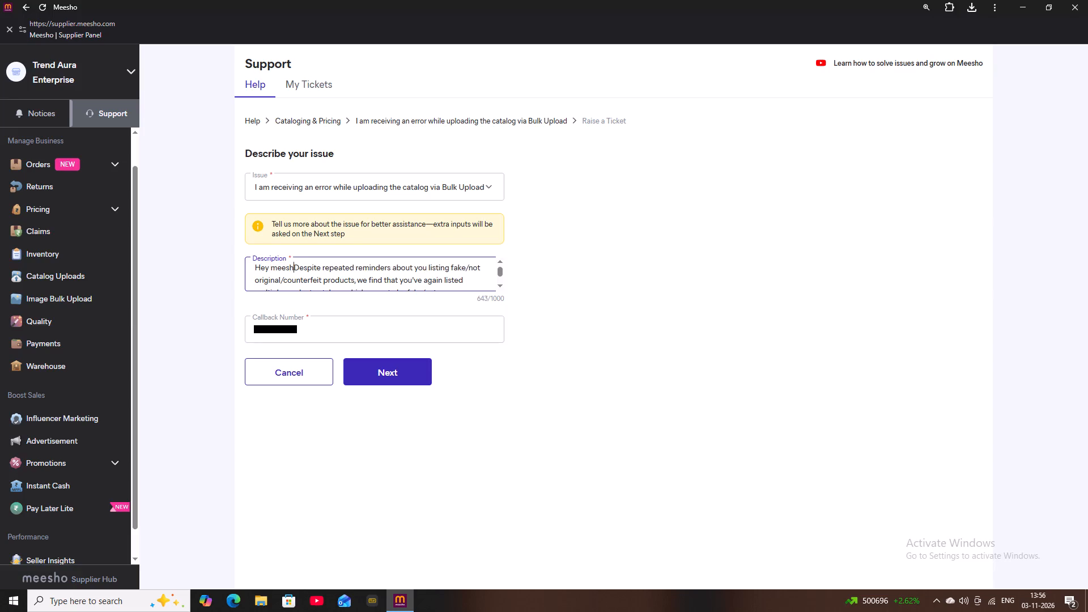
pyautogui.press('space')
pyautogui.write('su')
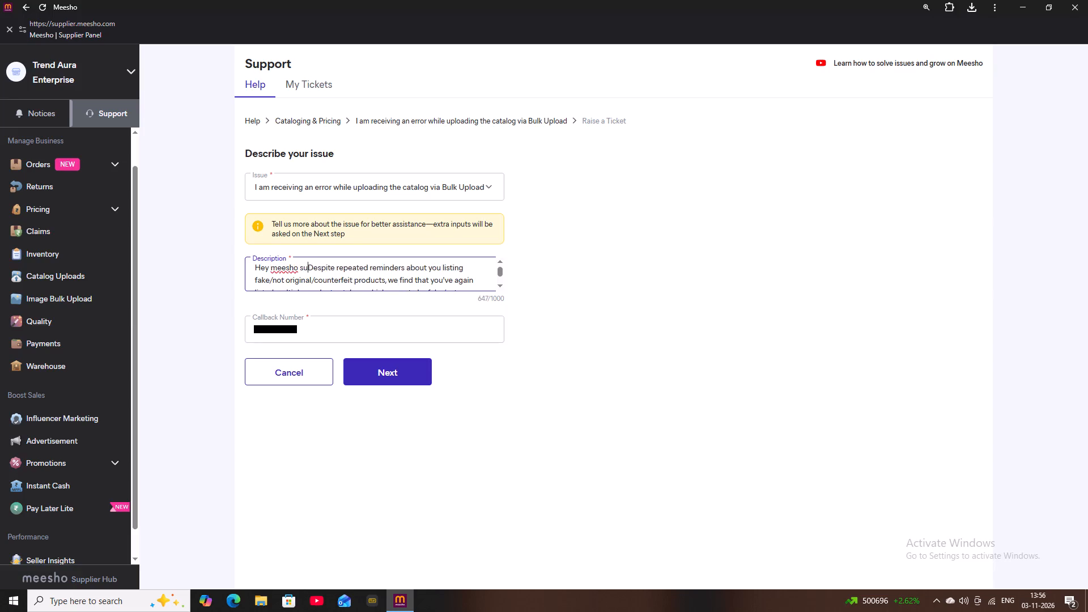
pyautogui.write('pport team')
pyautogui.press('space')
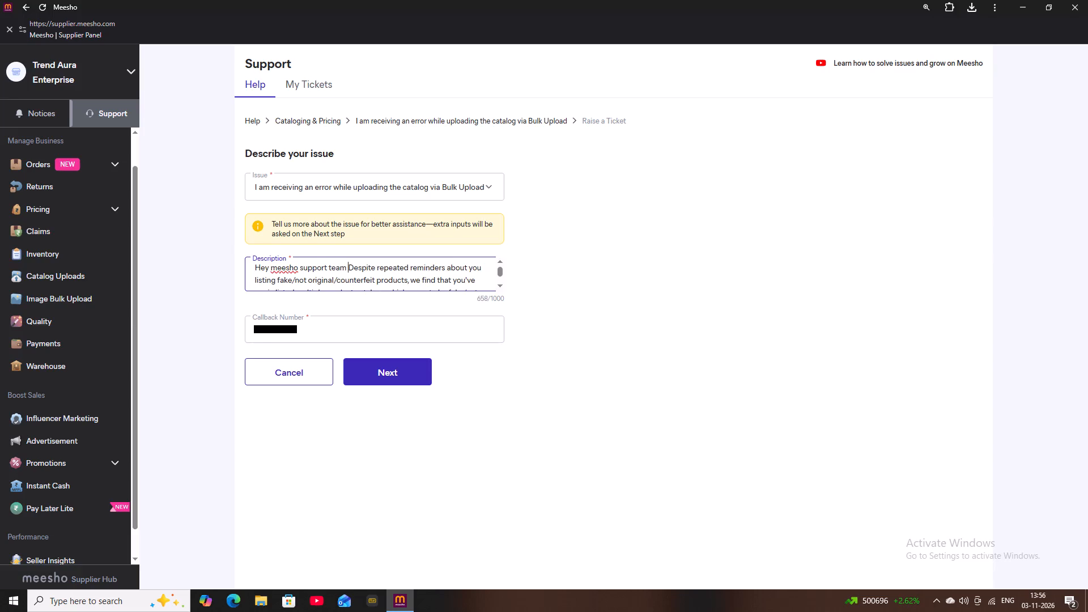
pyautogui.press(',')
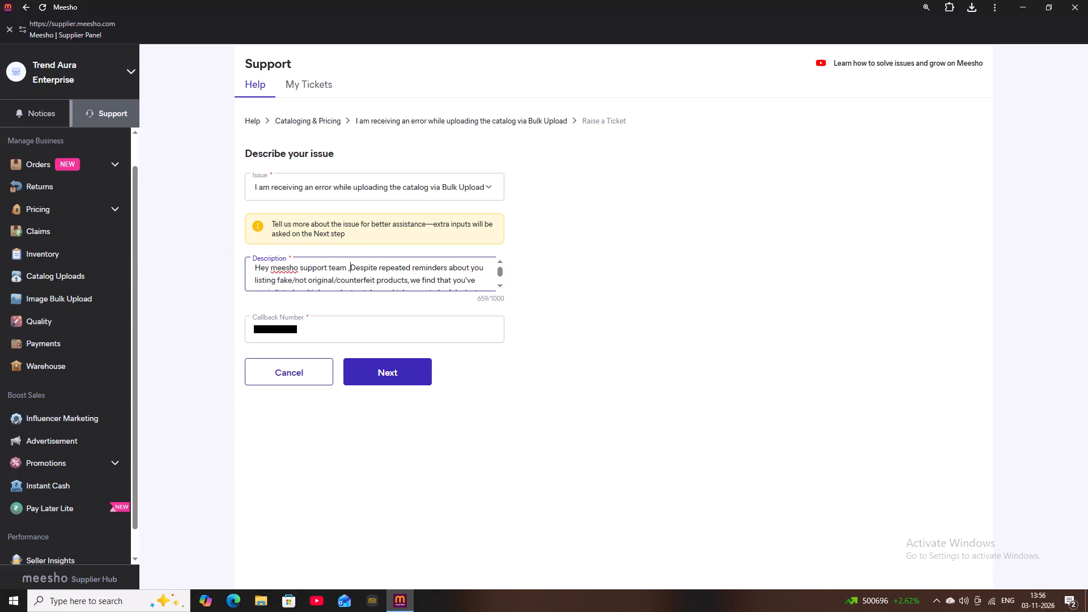
pyautogui.press('Return')
# Add "actually i am facing this issue while uploading the catalog" and an opening quotation mark before "Despite".
pyautogui.write('actually')
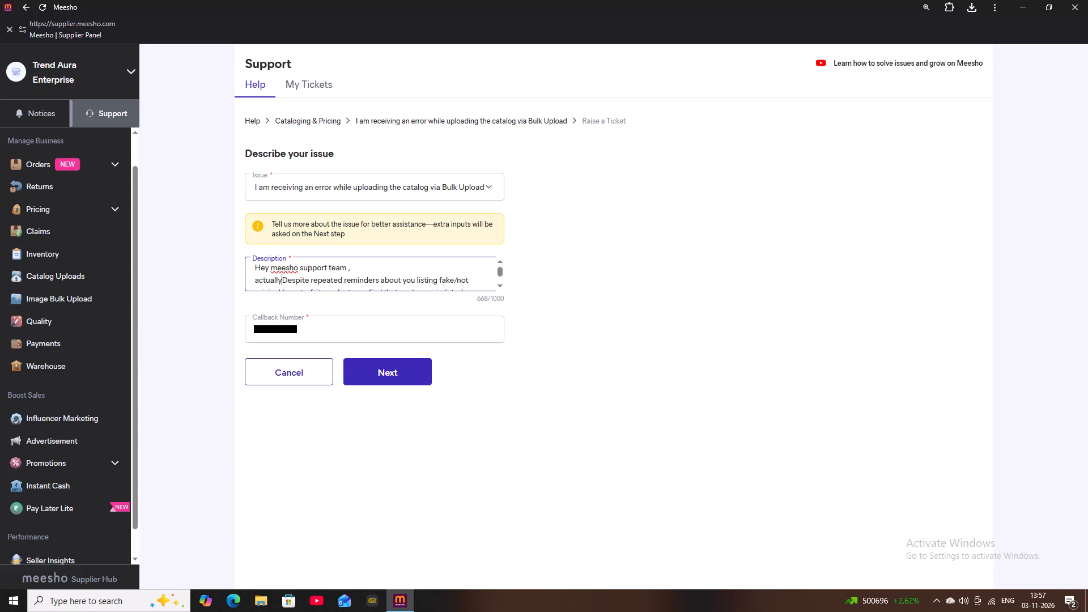
pyautogui.press('space')
pyautogui.write('i am facin')
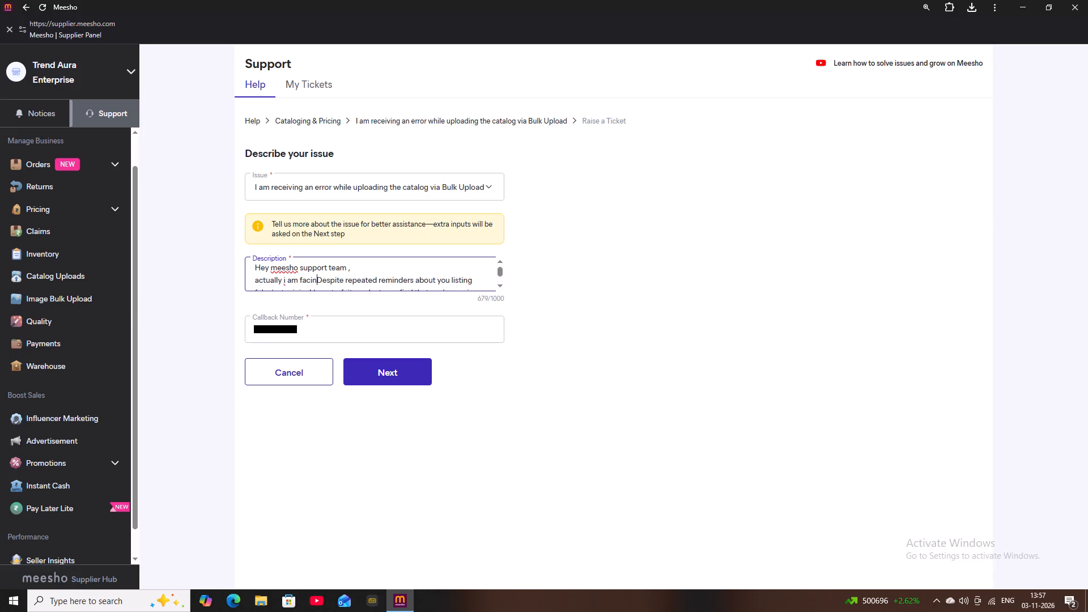
pyautogui.press('BackSpace')
pyautogui.write('ng this 3w')
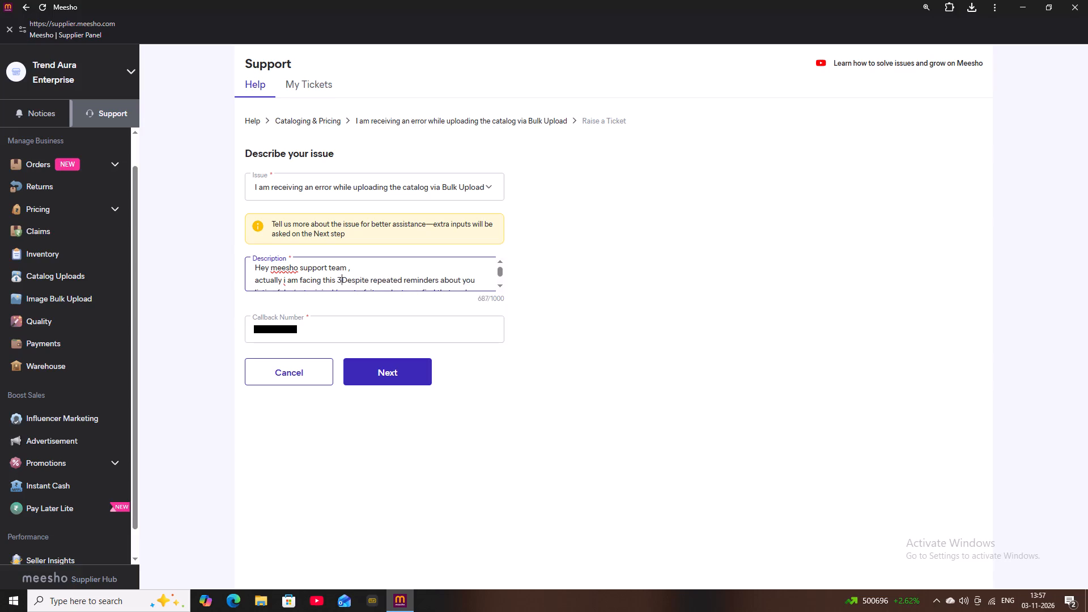
pyautogui.press('BackSpace')
pyautogui.press('BackSpace')
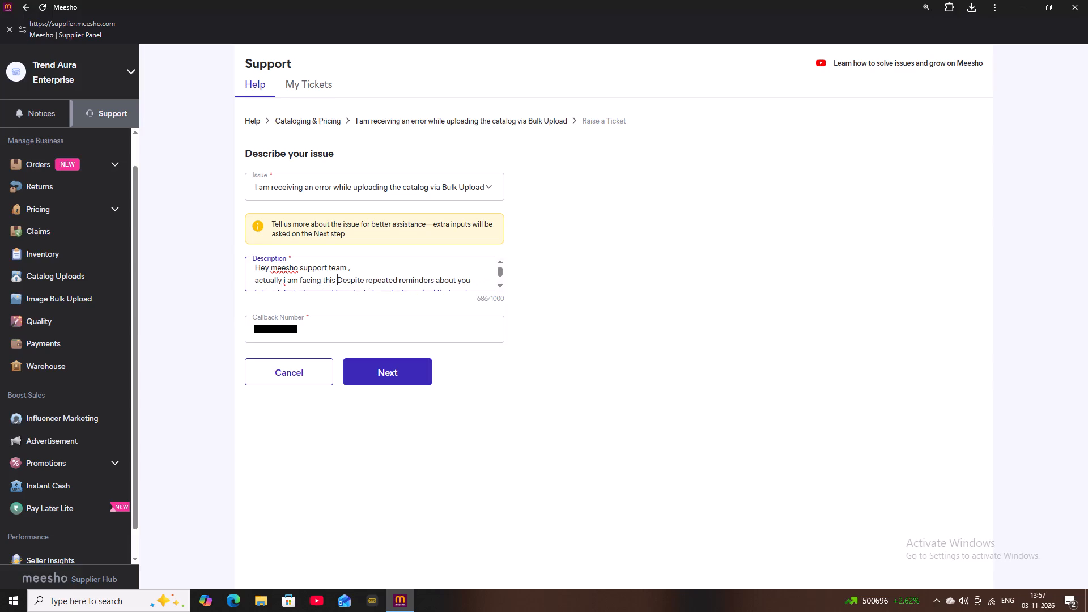
pyautogui.write('issue while')
pyautogui.press('space')
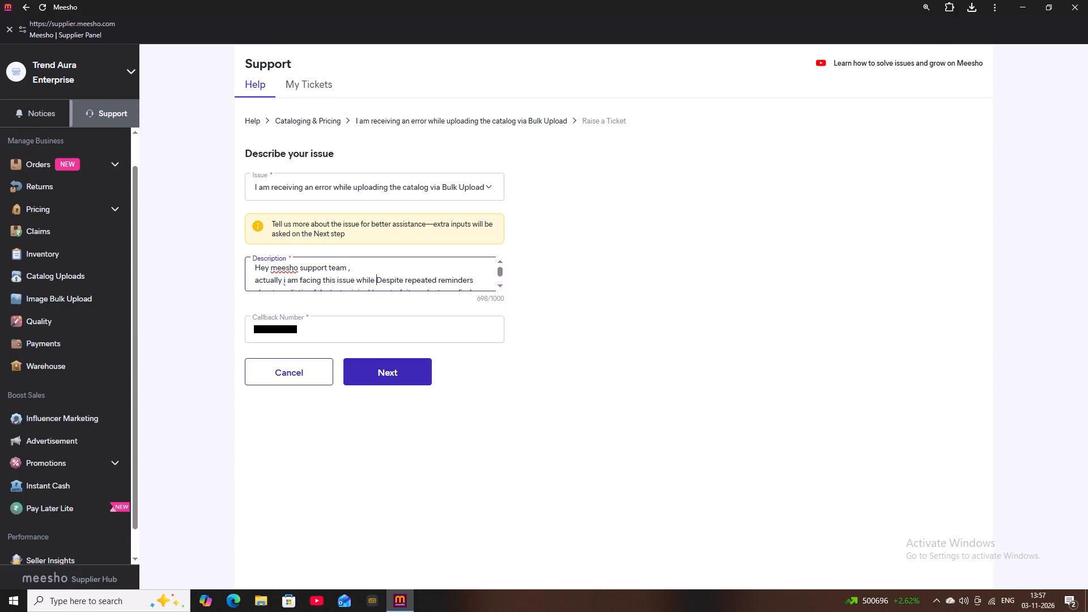
pyautogui.write('uploading the catalog')
pyautogui.press('space')
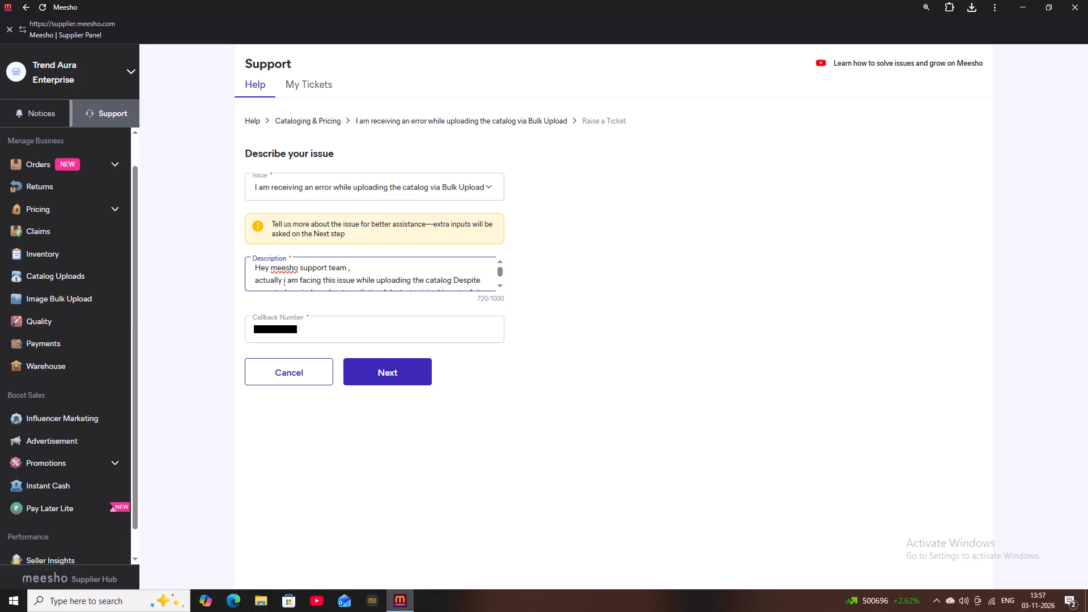
pyautogui.hotkey('shift', '"')
# Delete the "Regards, Team Meesho" sign-off from the end of the description.
pyautogui.scroll(-1, 305, 270)
pyautogui.scroll(1, 305, 270)
pyautogui.scroll(-1, 305, 270)
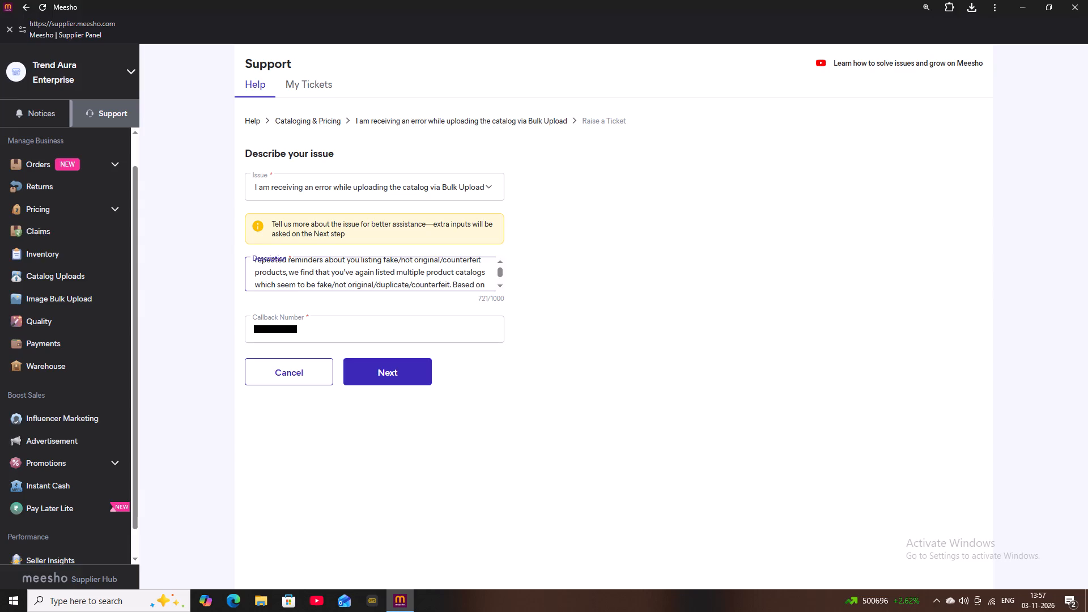
pyautogui.click(498, 270)
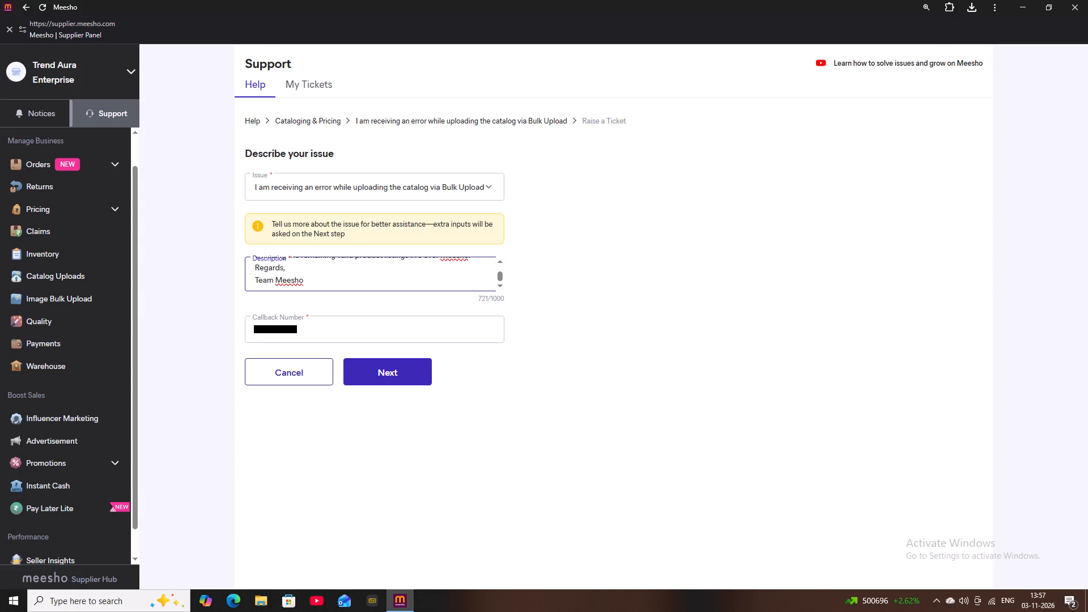
pyautogui.moveTo(309, 278); pyautogui.dragTo(264, 268)
pyautogui.moveTo(264, 268); pyautogui.dragTo(255, 268)
pyautogui.press('BackSpace')
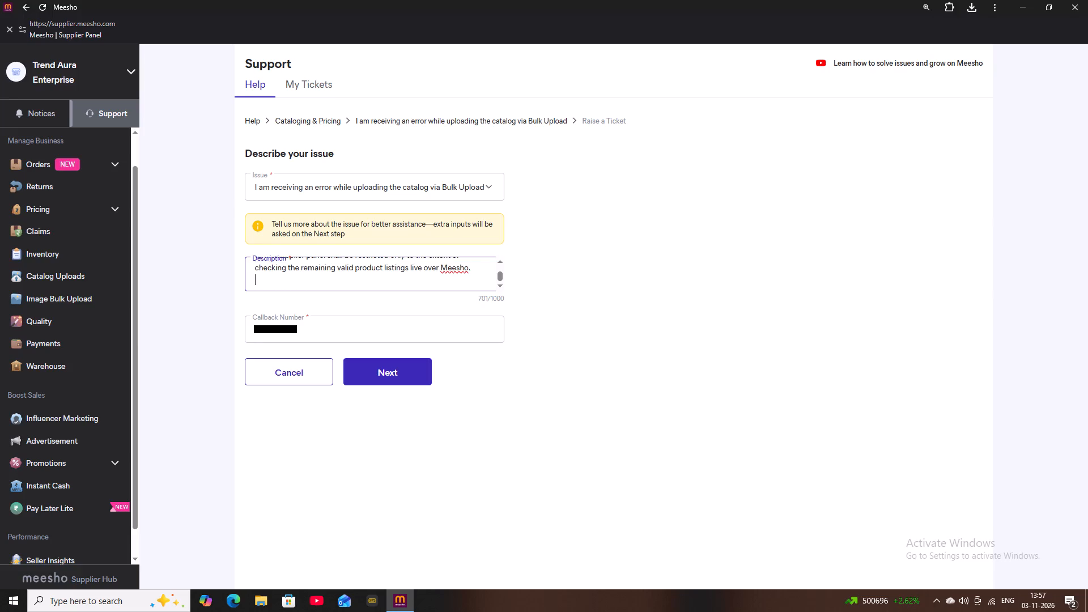
# Add a closing quotation mark after "live over Meesho." and start a new line below the quoted notice.
pyautogui.click(475, 267)
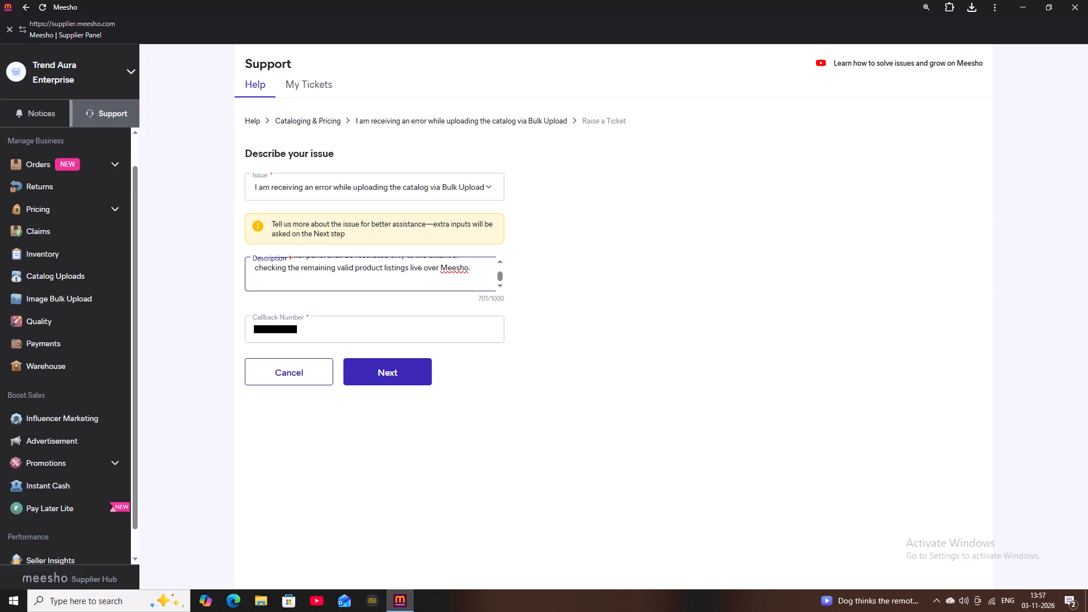
pyautogui.hotkey('shift', '"')
pyautogui.press('Return')
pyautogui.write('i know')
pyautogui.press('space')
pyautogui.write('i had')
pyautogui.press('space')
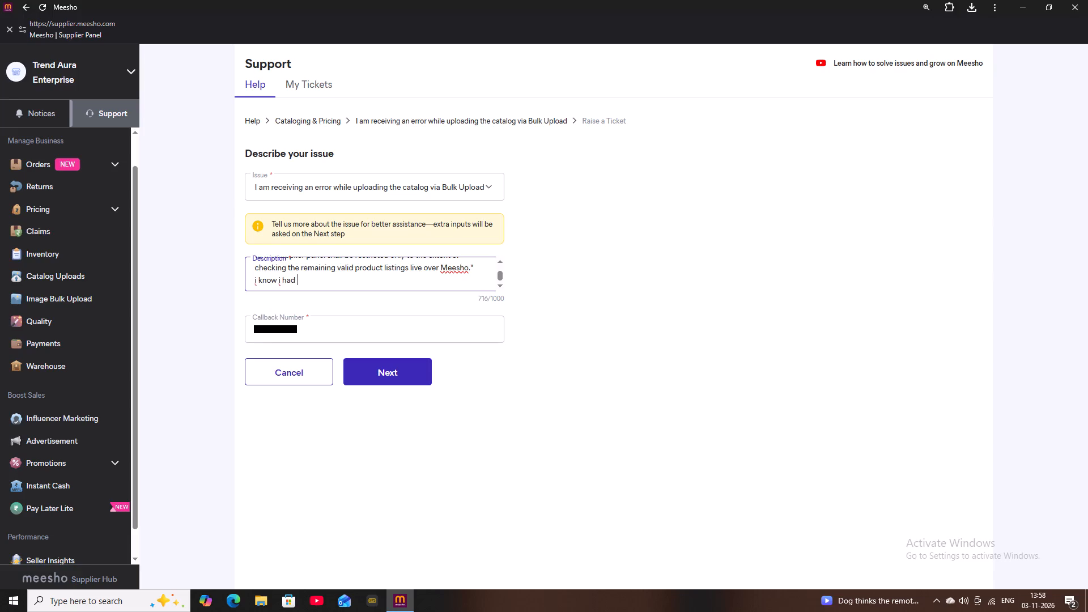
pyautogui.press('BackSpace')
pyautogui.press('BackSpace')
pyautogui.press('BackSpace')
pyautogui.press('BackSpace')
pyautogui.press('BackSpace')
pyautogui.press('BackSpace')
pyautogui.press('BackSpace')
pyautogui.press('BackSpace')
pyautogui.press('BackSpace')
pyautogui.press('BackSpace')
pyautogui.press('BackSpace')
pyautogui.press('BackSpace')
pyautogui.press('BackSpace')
# Write "I knew that i had a mistake while upload a" on the line below the quoted notice.
pyautogui.press('BackSpace')
pyautogui.press('BackSpace')
pyautogui.press('BackSpace')
pyautogui.press('BackSpace')
pyautogui.write('now')
pyautogui.press('space')
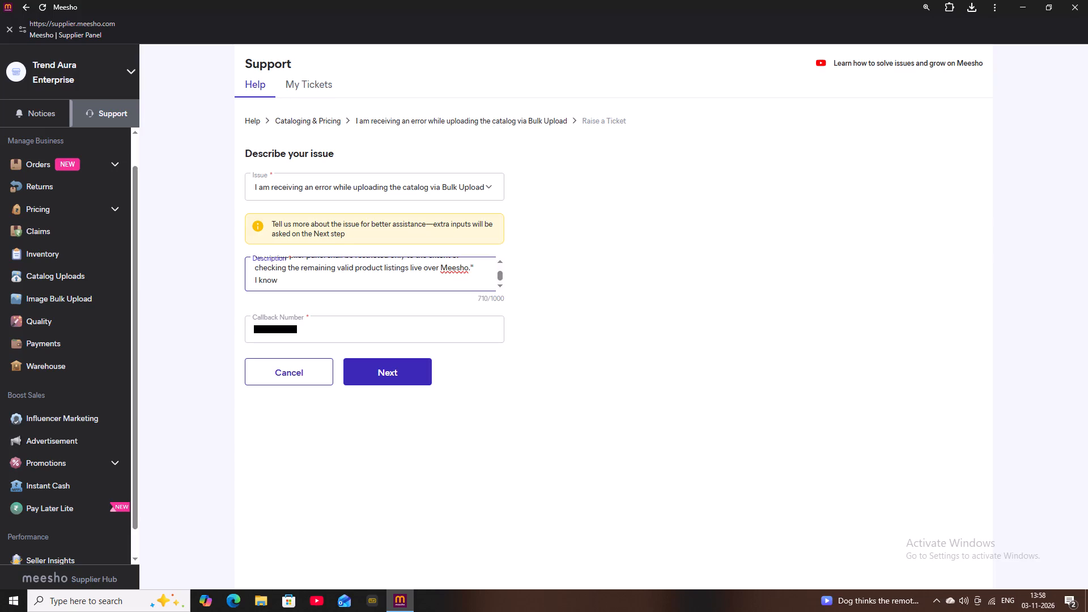
pyautogui.press('BackSpace')
pyautogui.press('BackSpace')
pyautogui.press('BackSpace')
pyautogui.write('ew')
pyautogui.press('space')
pyautogui.write('that i')
pyautogui.press('space')
pyautogui.write('had a')
pyautogui.press('space')
pyautogui.write('mist')
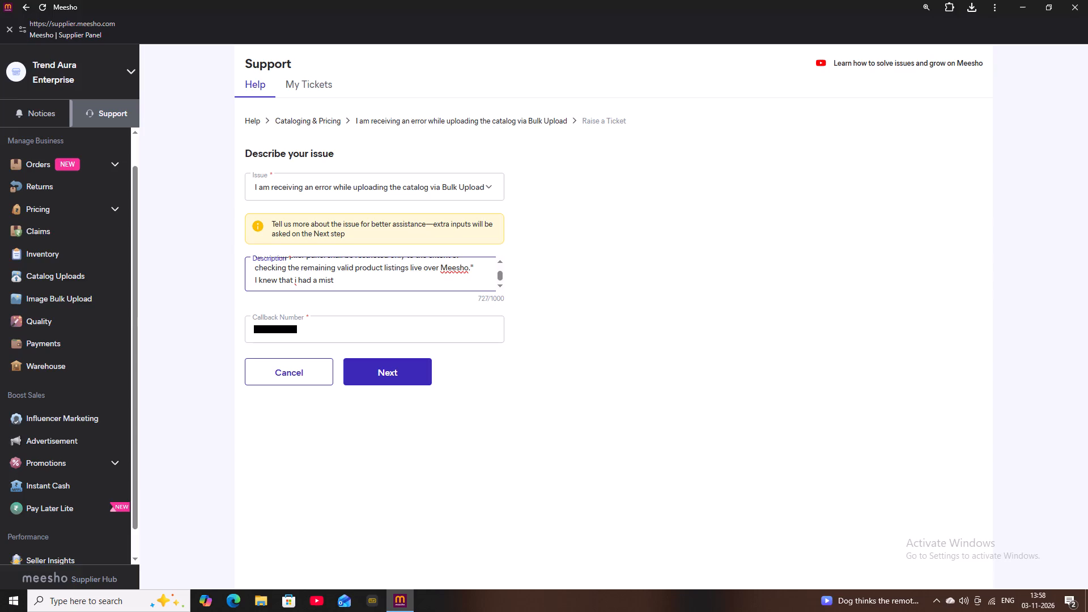
pyautogui.write('ake while upload a')
pyautogui.press('space')
# Change the ending "upload a" to "uploaded a catalogues and now" in the description.
pyautogui.press('BackSpace')
pyautogui.press('BackSpace')
pyautogui.press('BackSpace')
pyautogui.write('in')
pyautogui.press('space')
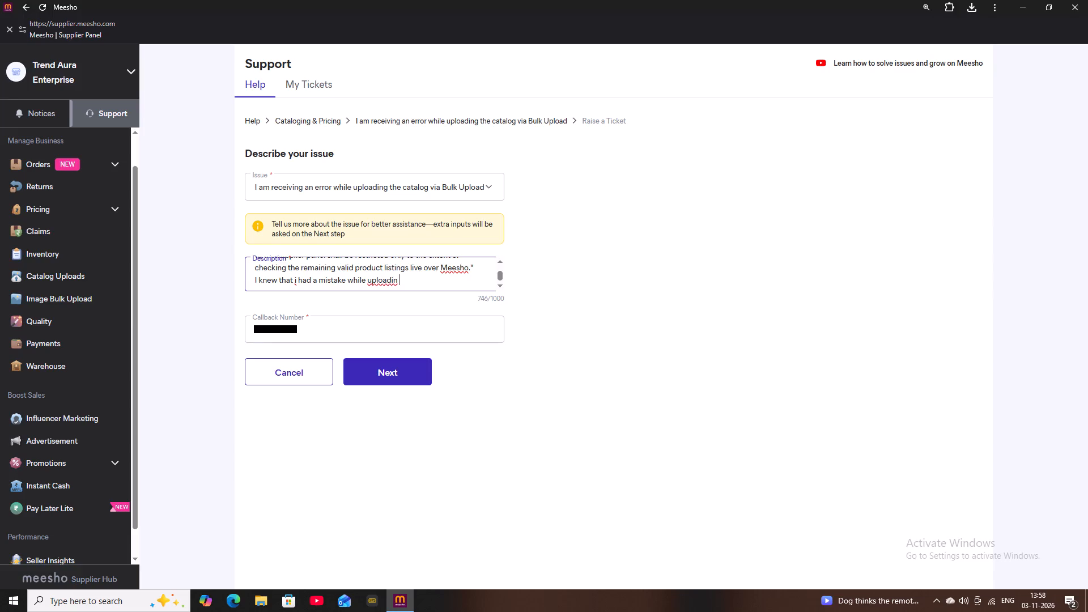
pyautogui.press('BackSpace')
pyautogui.press('=')
pyautogui.press('BackSpace')
pyautogui.press('BackSpace')
pyautogui.press('BackSpace')
pyautogui.write('ede')
pyautogui.press('BackSpace')
pyautogui.press('space')
pyautogui.write('a ca')
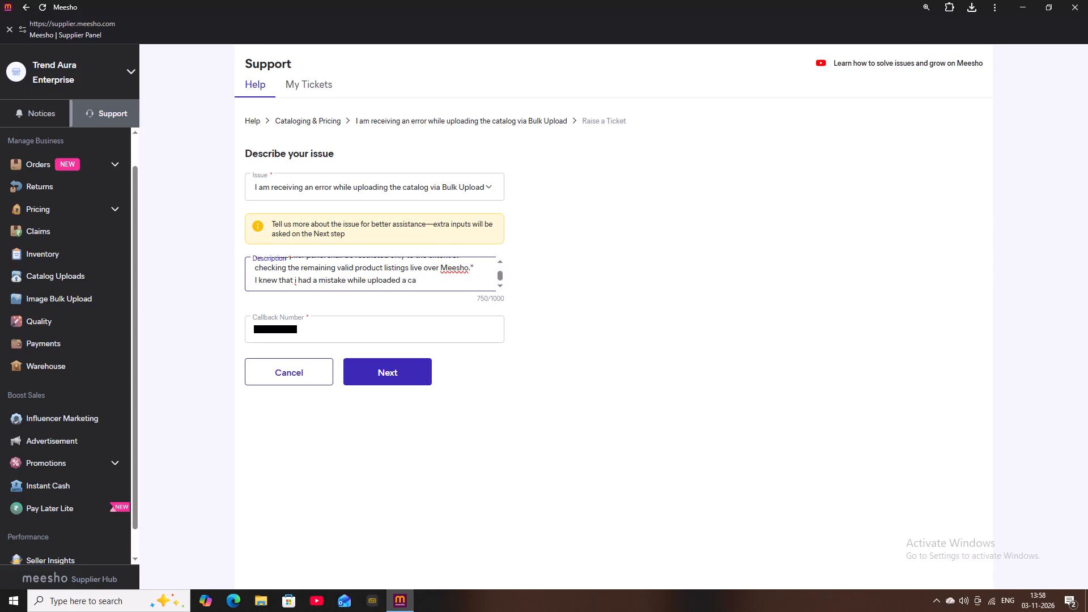
pyautogui.write('talogues and now')
pyautogui.press('space')
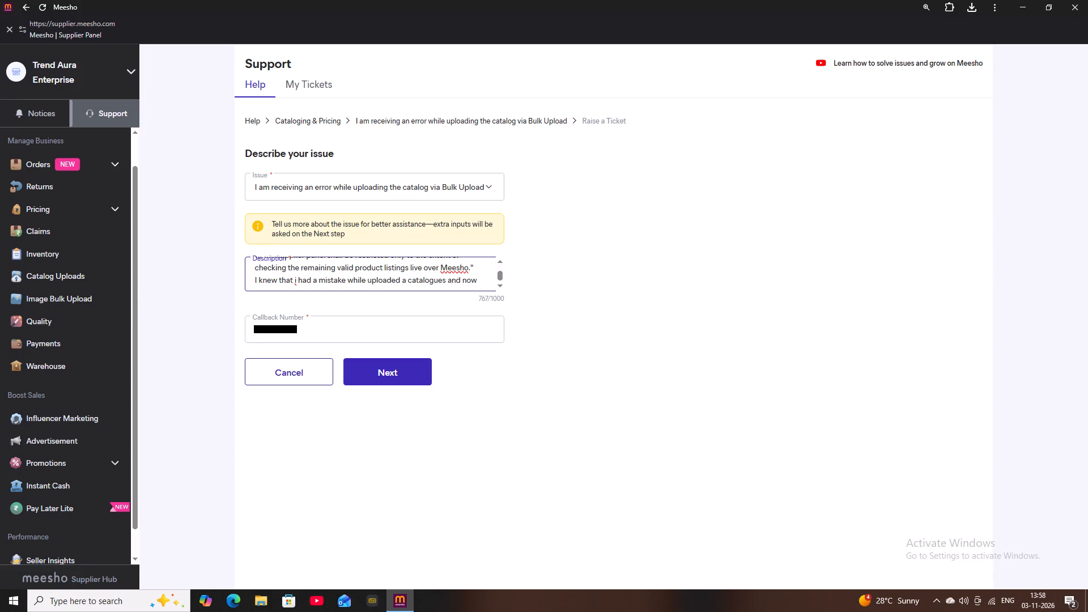
# Continue the description with the apology "i am really really sorry what i did".
pyautogui.write('i am')
pyautogui.press('space')
pyautogui.write('really really soryy')
pyautogui.press('space')
pyautogui.press('BackSpace')
pyautogui.press('BackSpace')
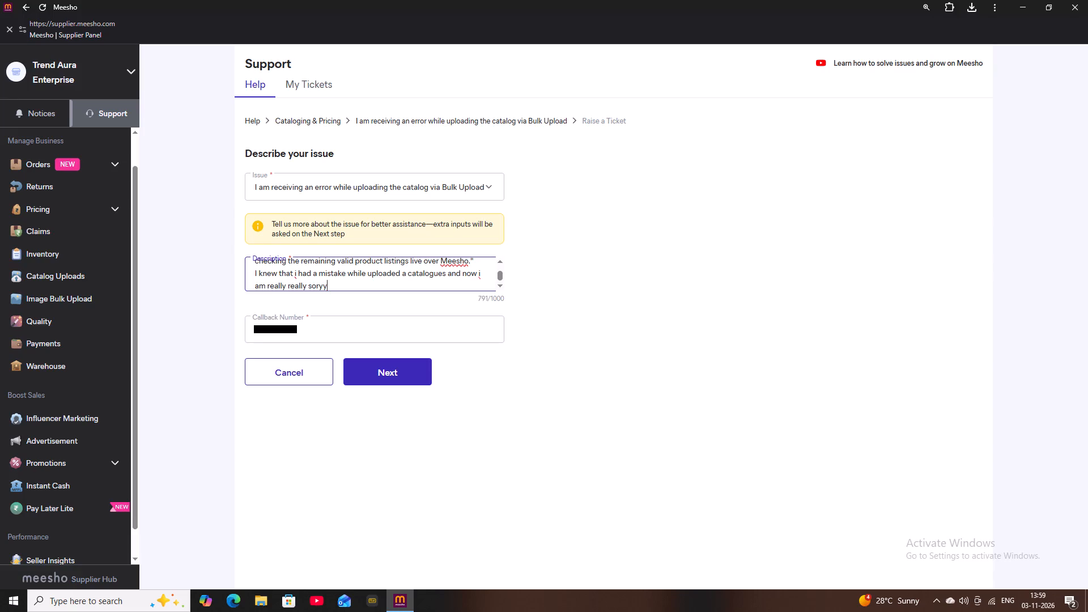
pyautogui.press('BackSpace')
pyautogui.write('ry what i did')
pyautogui.press('space')
# Add the promise "and i promise to you i am not repeat this kind of probem" after the apology.
pyautogui.write('and i promise to you i am')
pyautogui.press('space')
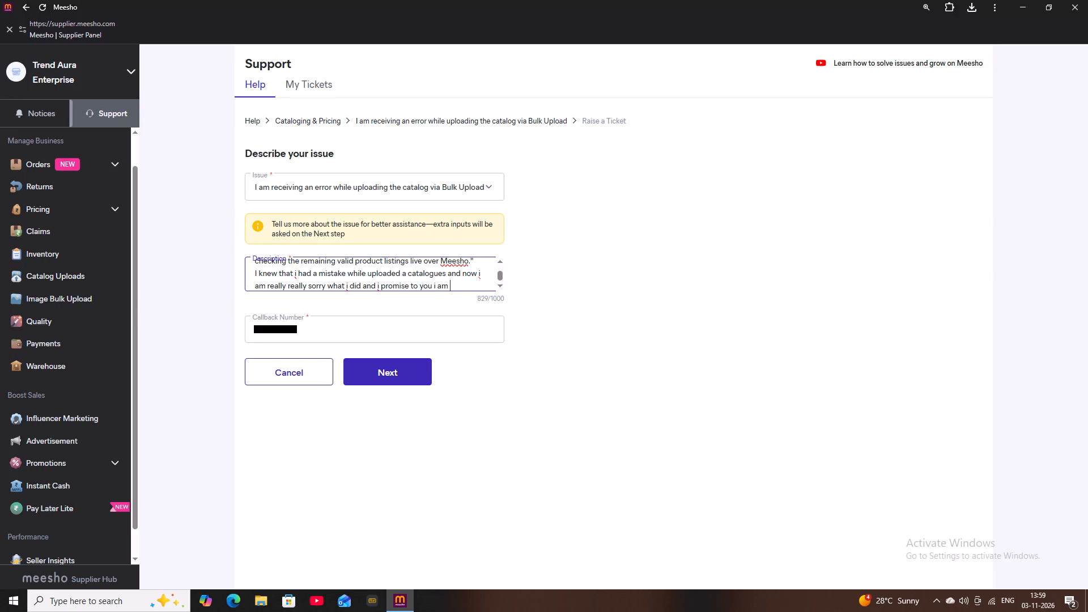
pyautogui.write('not repeated')
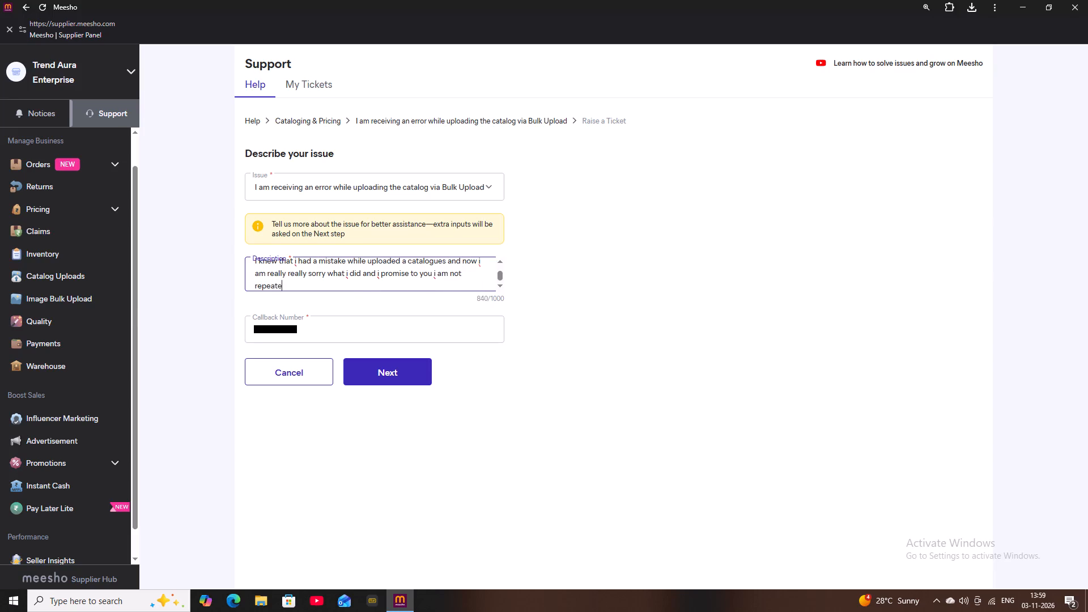
pyautogui.press('space')
pyautogui.press('BackSpace')
pyautogui.press('BackSpace')
pyautogui.press('BackSpace')
pyautogui.press('space')
pyautogui.write('this')
pyautogui.press('space')
pyautogui.write('kin')
pyautogui.press('BackSpace')
pyautogui.write('dn')
pyautogui.press('BackSpace')
pyautogui.press('BackSpace')
pyautogui.write('nd od')
pyautogui.press('BackSpace')
pyautogui.write('f')
pyautogui.press('space')
pyautogui.write('prob')
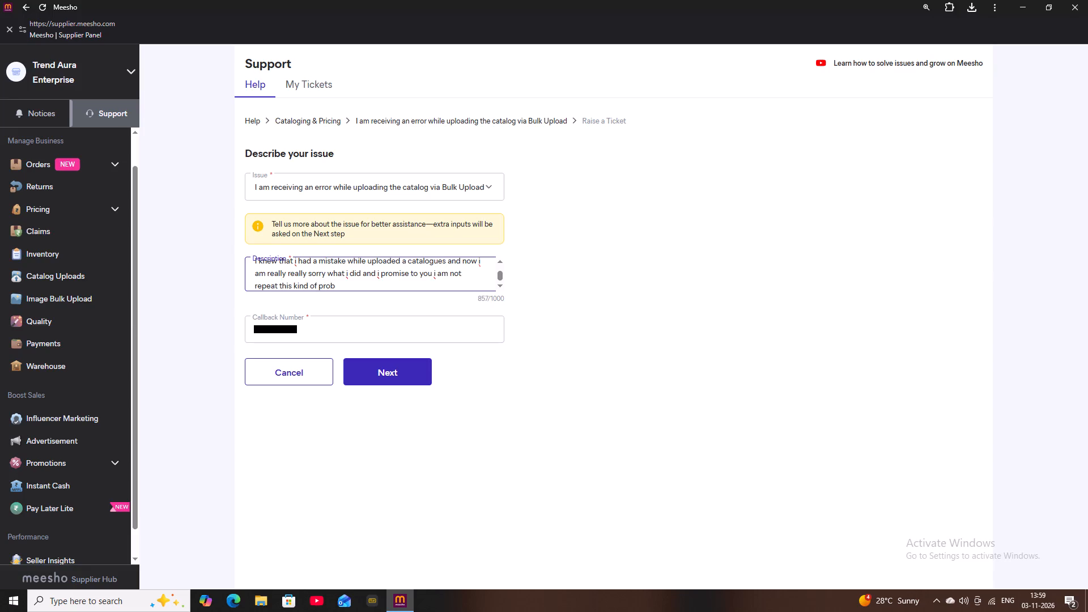
pyautogui.write('em')
pyautogui.press('space')
# Continue the description with the condition "if i am doing wrong and make any mistakes".
pyautogui.write('if')
pyautogui.press('space')
pyautogui.write('i')
pyautogui.press('space')
pyautogui.write('am doing wrong')
pyautogui.press('space')
pyautogui.write('yo')
pyautogui.press('BackSpace')
pyautogui.press('BackSpace')
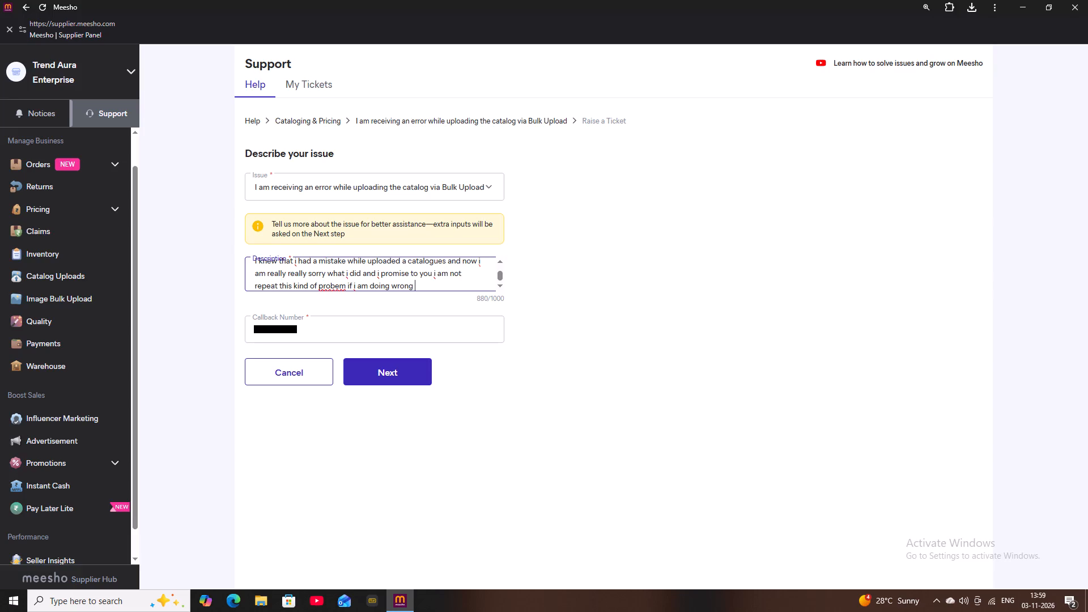
pyautogui.write('and make any mist')
pyautogui.write('ake')
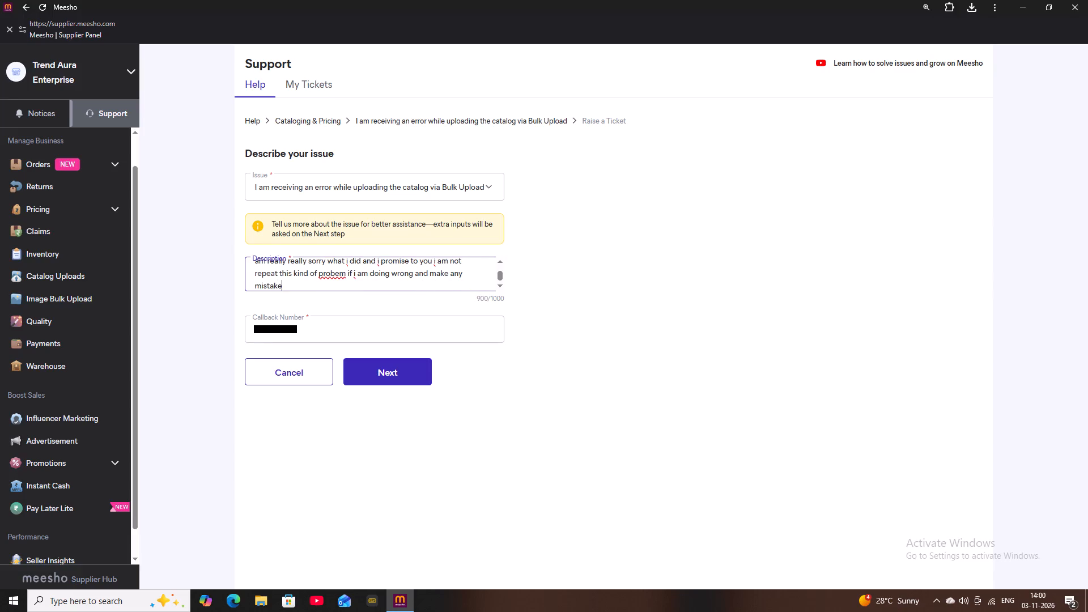
pyautogui.write('s')
pyautogui.press('space')
# Continue the description with "so please you can disbale my".
pyautogui.write('so pleasse')
pyautogui.press('space')
pyautogui.press('BackSpace')
pyautogui.press('BackSpace')
pyautogui.press('BackSpace')
pyautogui.write('e you can disbale my')
pyautogui.press('space')
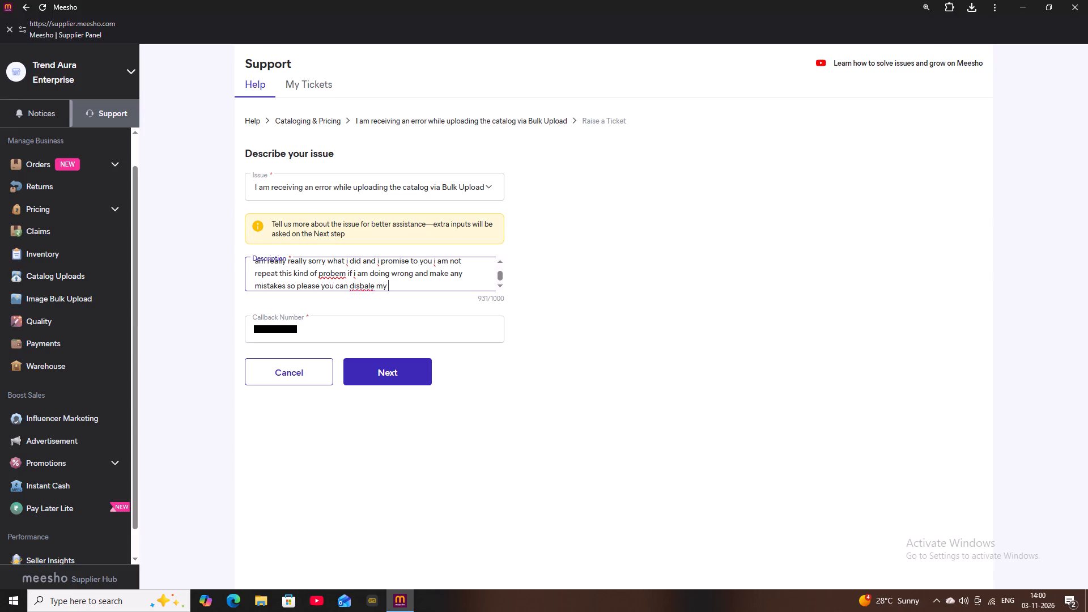
# Correct the misspelled word "disbale" to "disable" and return to the end of the text.
pyautogui.press('Left')
pyautogui.press('Left')
pyautogui.press('Left')
pyautogui.press('Left')
pyautogui.press('Left')
pyautogui.press('Left')
pyautogui.press('Left')
pyautogui.press('Left')
pyautogui.press('a')
pyautogui.press('Right')
pyautogui.press('Right')
pyautogui.press('Right')
pyautogui.press('Right')
pyautogui.press('BackSpace')
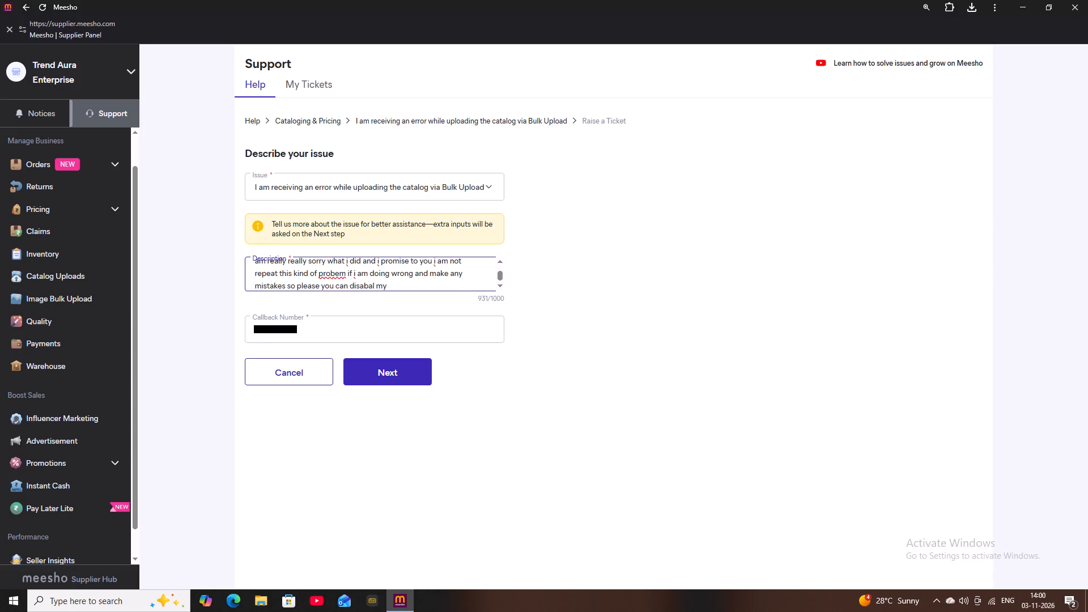
pyautogui.press('BackSpace')
pyautogui.press('BackSpace')
pyautogui.write('le')
pyautogui.press('Right')
pyautogui.press('Right')
pyautogui.press('Right')
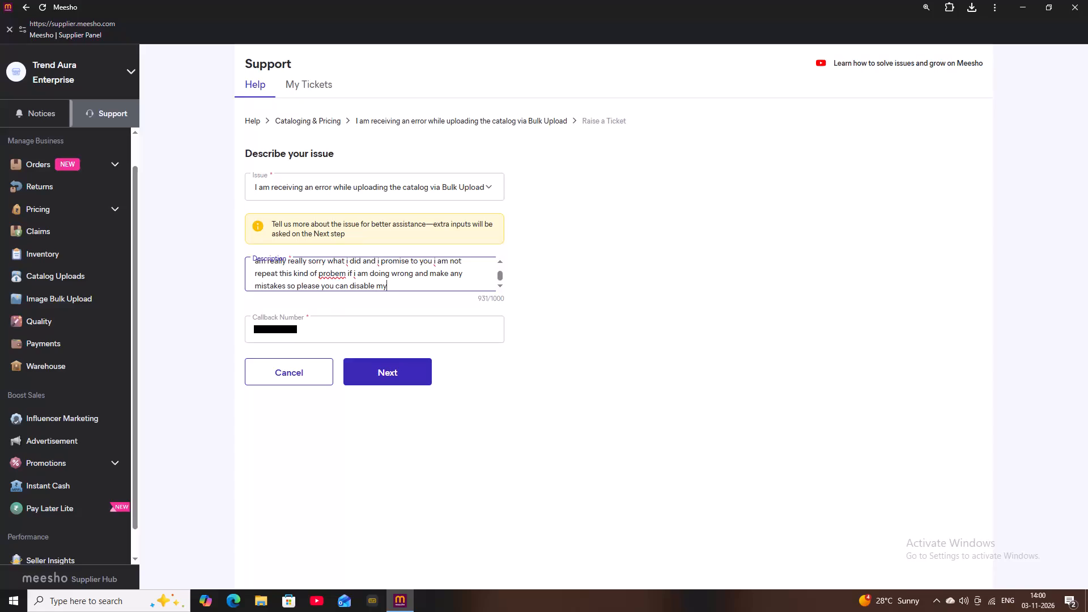
# Add "upload option" after "disable my" at the end of the description.
pyautogui.press('space')
pyautogui.write('upload')
pyautogui.press('space')
pyautogui.write('option')
pyautogui.press('space')
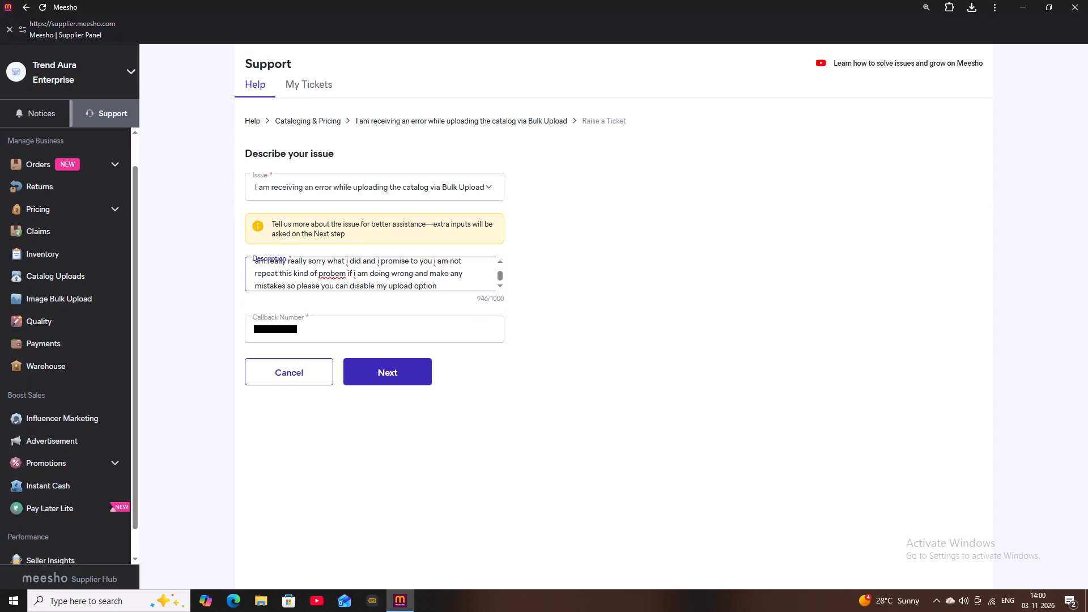
# Insert "catalog" before "upload option" in the description and return to the end of the text.
pyautogui.press('Left')
pyautogui.press('Left')
pyautogui.press('Left')
pyautogui.press('Left')
pyautogui.press('Left')
pyautogui.press('Left')
pyautogui.press('Left')
pyautogui.press('Left')
pyautogui.press('Left')
pyautogui.press('Left')
pyautogui.press('Left')
pyautogui.press('Left')
pyautogui.press('Left')
pyautogui.press('Left')
pyautogui.write('catalog')
pyautogui.press('space')
pyautogui.press('Right')
pyautogui.press('Right')
pyautogui.press('Right')
pyautogui.press('Right')
pyautogui.press('Right')
pyautogui.press('Right')
pyautogui.press('Right')
pyautogui.press('Right')
pyautogui.press('Right')
pyautogui.press('Right')
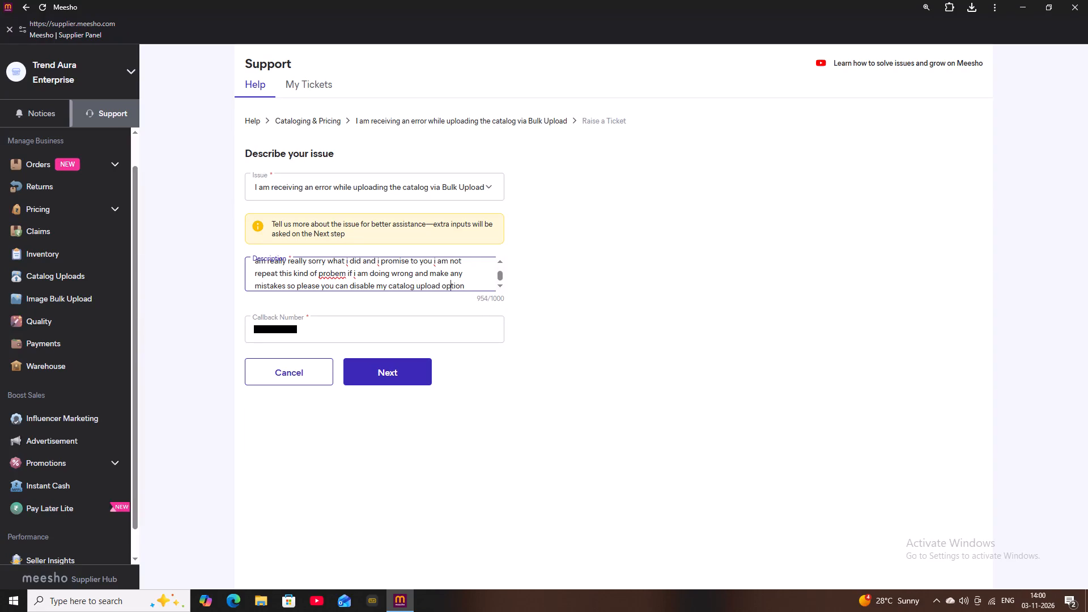
pyautogui.press('Right')
pyautogui.press('Right')
pyautogui.press('Right')
pyautogui.press('Right')
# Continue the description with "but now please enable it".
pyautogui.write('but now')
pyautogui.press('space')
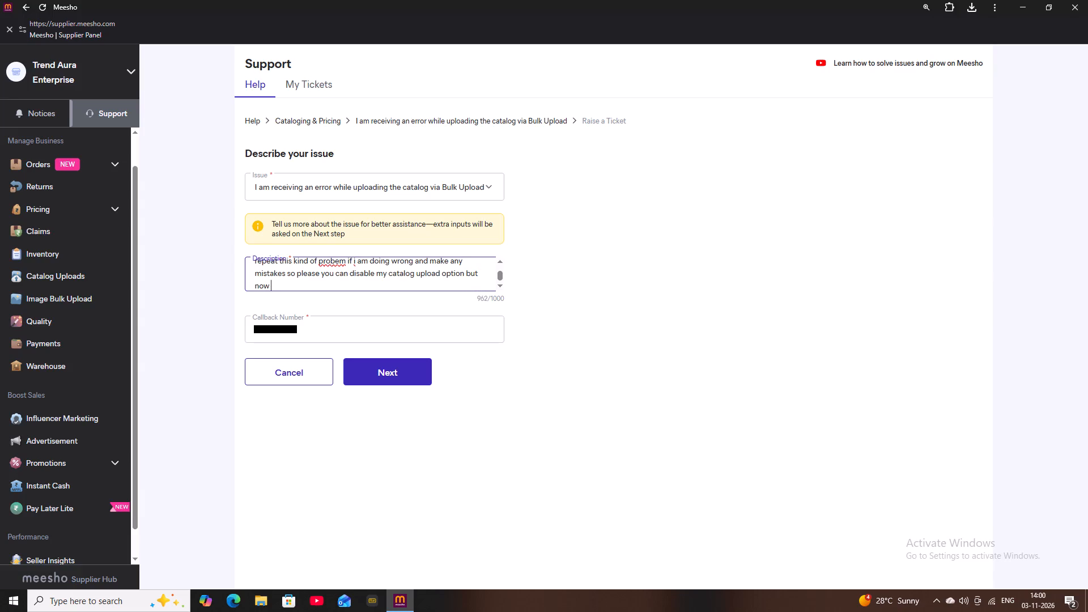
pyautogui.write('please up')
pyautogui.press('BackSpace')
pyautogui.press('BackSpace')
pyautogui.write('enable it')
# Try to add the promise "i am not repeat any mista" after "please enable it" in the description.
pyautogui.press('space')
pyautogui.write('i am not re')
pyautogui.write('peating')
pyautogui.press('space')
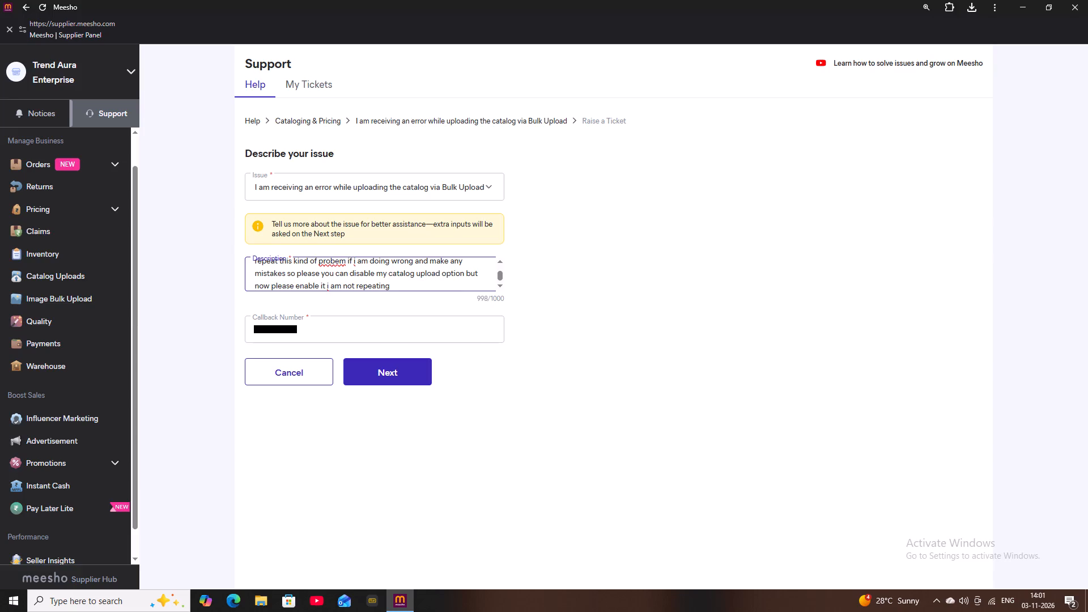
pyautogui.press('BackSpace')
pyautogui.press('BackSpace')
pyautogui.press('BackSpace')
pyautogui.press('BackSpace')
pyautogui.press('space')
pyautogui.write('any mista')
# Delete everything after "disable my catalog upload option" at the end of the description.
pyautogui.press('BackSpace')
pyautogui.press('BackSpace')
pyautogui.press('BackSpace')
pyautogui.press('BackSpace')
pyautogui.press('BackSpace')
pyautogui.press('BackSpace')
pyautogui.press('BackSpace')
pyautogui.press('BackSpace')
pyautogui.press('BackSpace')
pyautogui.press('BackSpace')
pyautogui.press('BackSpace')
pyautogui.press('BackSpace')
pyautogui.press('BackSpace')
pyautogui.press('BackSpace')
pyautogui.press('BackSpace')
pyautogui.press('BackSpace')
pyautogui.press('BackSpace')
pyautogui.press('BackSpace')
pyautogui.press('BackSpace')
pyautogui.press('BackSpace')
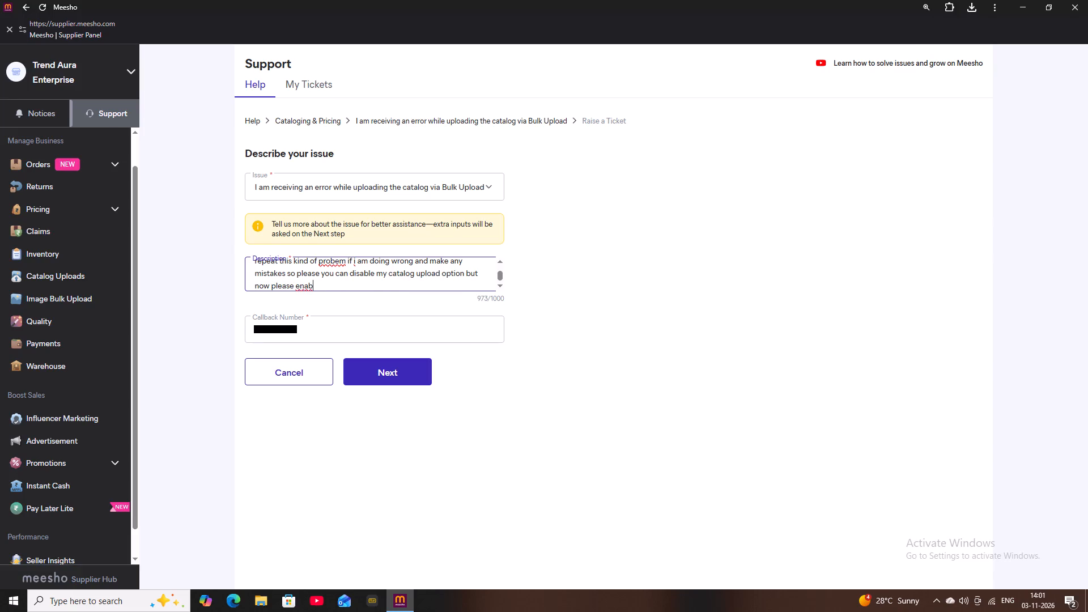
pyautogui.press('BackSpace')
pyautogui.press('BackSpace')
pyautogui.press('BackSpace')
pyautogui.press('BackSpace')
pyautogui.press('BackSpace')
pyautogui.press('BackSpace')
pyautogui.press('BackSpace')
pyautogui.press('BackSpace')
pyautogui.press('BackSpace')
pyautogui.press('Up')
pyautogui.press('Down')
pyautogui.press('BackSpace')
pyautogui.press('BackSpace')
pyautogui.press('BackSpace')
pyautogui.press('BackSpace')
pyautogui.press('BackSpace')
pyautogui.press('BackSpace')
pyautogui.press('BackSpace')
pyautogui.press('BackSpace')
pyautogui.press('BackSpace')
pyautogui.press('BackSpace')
# Continue the description with "but please enable now thw option".
pyautogui.write('but')
pyautogui.press('space')
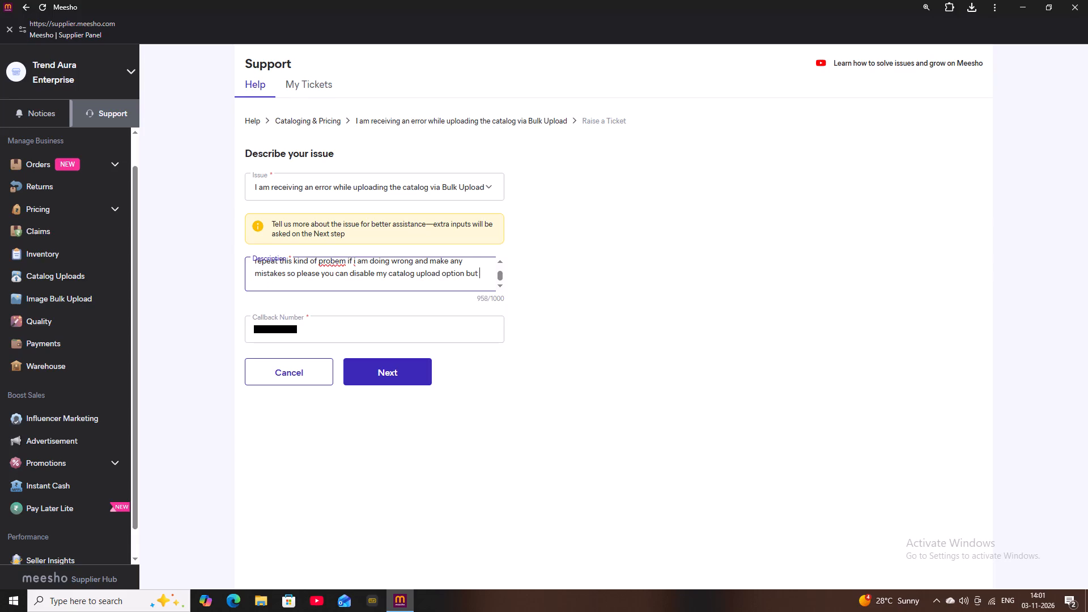
pyautogui.write('please open')
pyautogui.press('space')
pyautogui.press('BackSpace')
pyautogui.press('BackSpace')
pyautogui.press('BackSpace')
pyautogui.press('BackSpace')
pyautogui.press('BackSpace')
pyautogui.write('enable noe')
pyautogui.press('space')
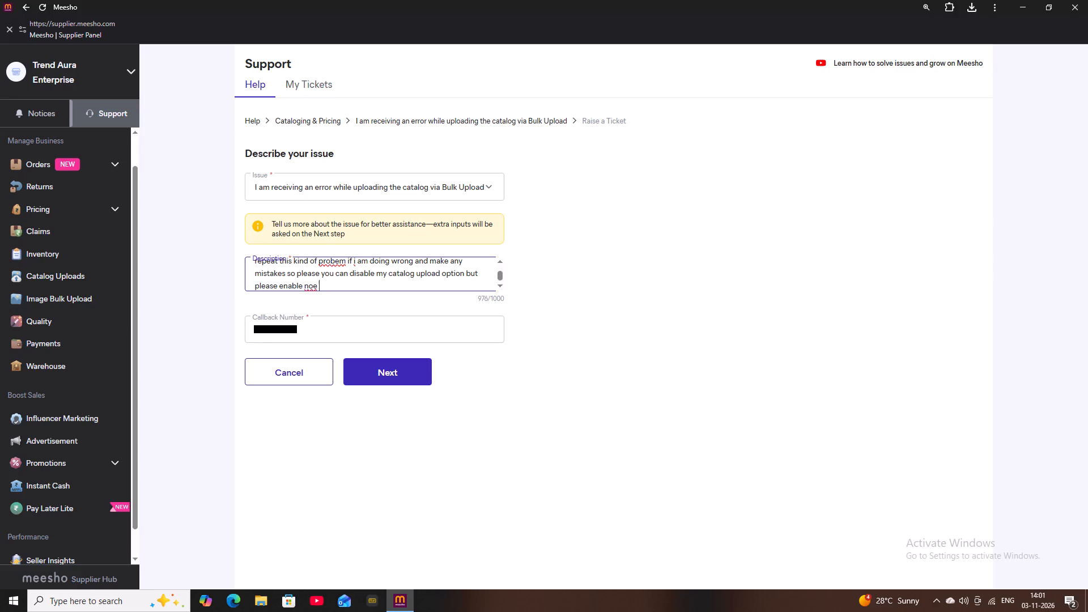
pyautogui.press('BackSpace')
pyautogui.press('BackSpace')
pyautogui.write('w')
pyautogui.press('space')
pyautogui.write('thw')
pyautogui.press('space')
pyautogui.write('option')
# Correct the misspelled word "thw" to "the" and return to the end of the text.
pyautogui.press('Left')
pyautogui.press('Left')
pyautogui.press('Left')
pyautogui.press('Left')
pyautogui.press('Left')
pyautogui.press('Left')
pyautogui.press('Left')
pyautogui.press('Left')
pyautogui.press('e')
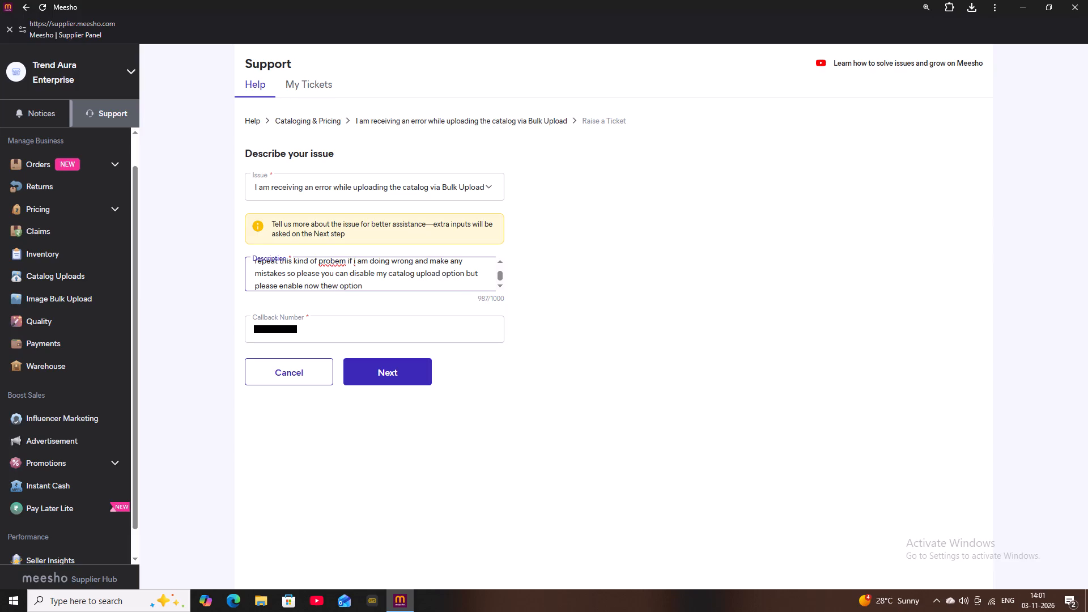
pyautogui.press('Right')
pyautogui.press('BackSpace')
pyautogui.press('Right')
pyautogui.press('Right')
pyautogui.press('Right')
pyautogui.press('Right')
pyautogui.press('Right')
pyautogui.press('Right')
pyautogui.press('Right')
# End the sentence with a comma and add "thank you" on a new line.
pyautogui.press('.')
pyautogui.press('Return')
pyautogui.press('BackSpace')
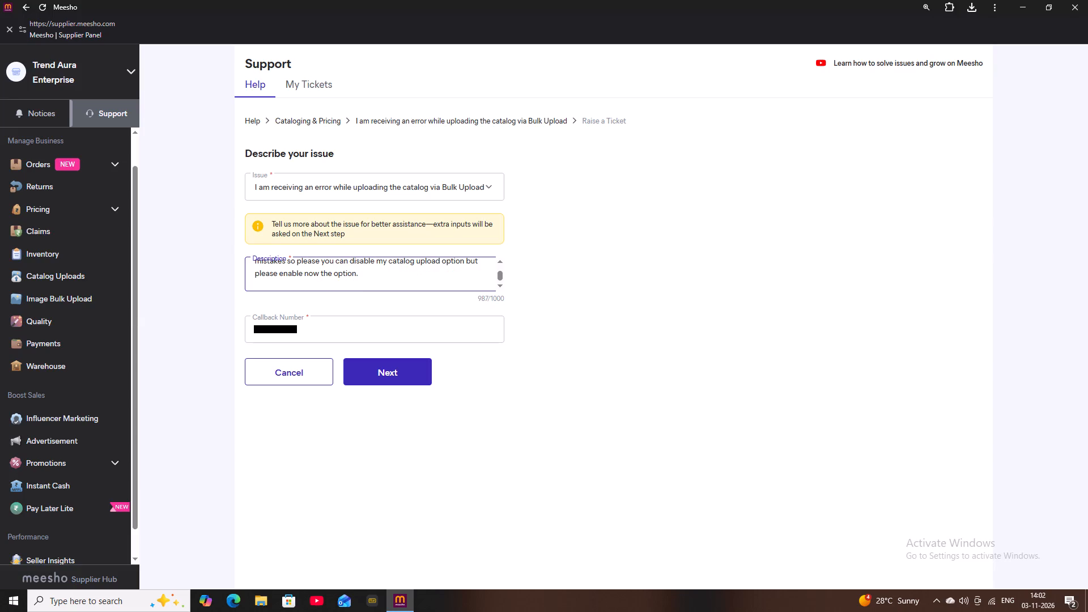
pyautogui.press('BackSpace')
pyautogui.press(',')
pyautogui.press('Return')
pyautogui.write('thank you')
pyautogui.press('space')
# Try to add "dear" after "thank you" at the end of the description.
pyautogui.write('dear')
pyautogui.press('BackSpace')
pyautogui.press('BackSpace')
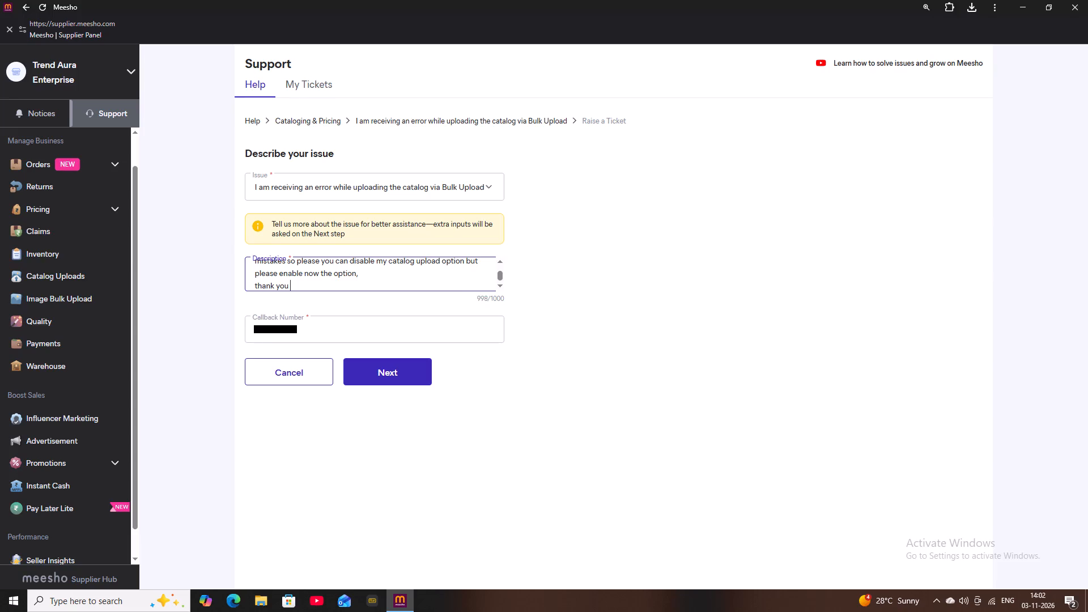
# Capitalize "meesho" as "Meesho" in the greeting at the start of the description.
pyautogui.scroll(3, 455, 261)
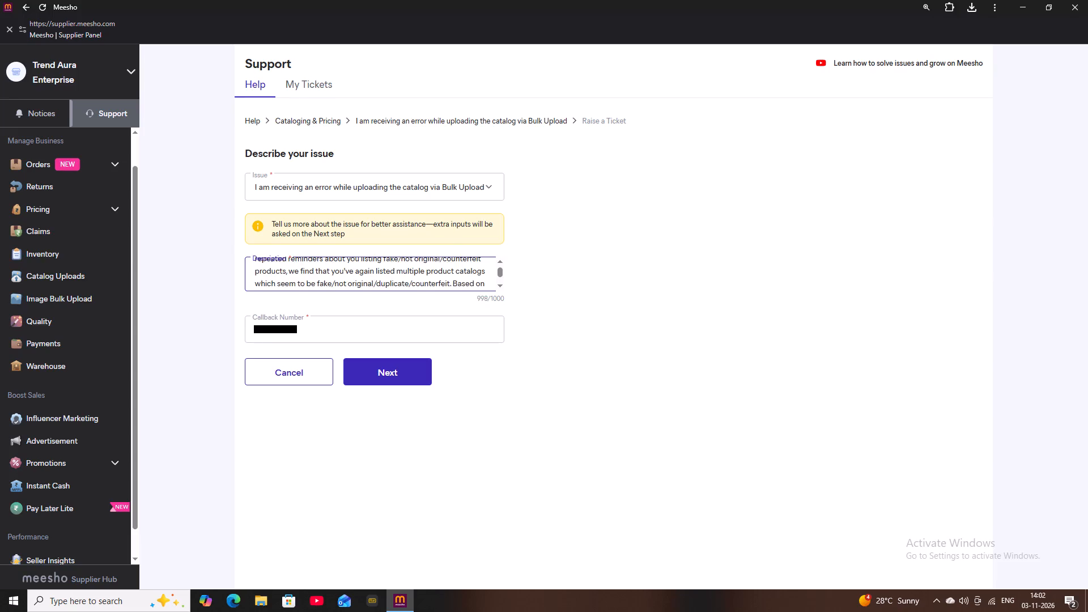
pyautogui.scroll(5, 454, 270)
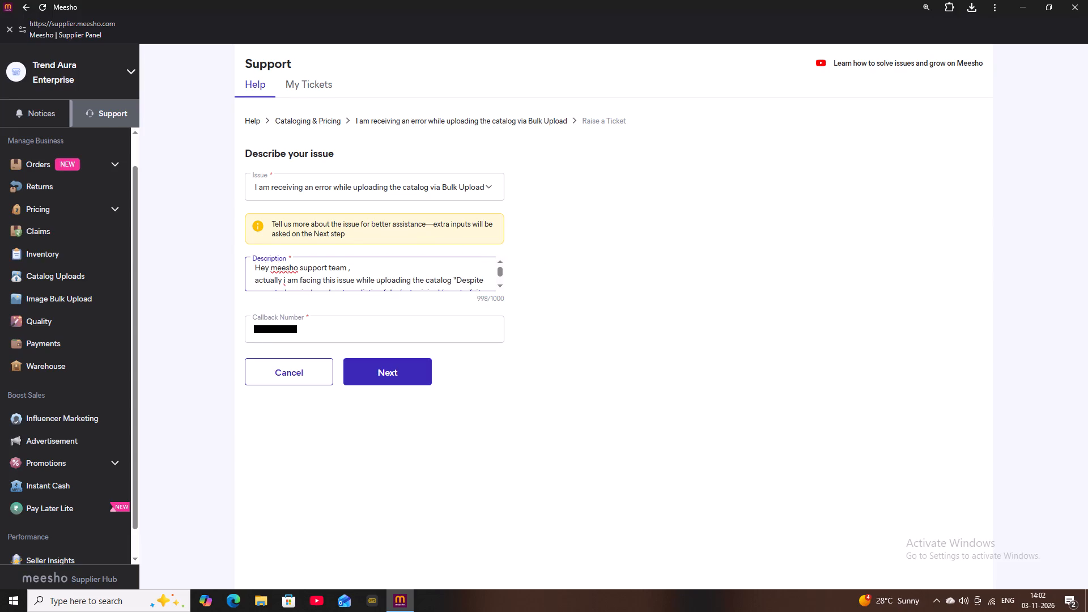
pyautogui.click(278, 269)
pyautogui.press('BackSpace')
pyautogui.press('m')
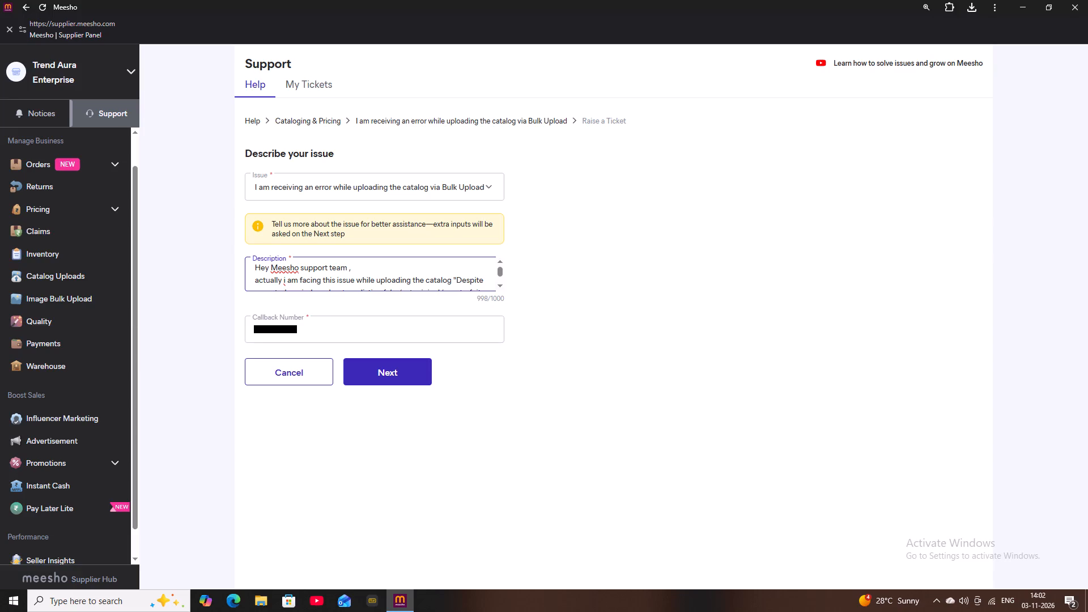
# Remove the space before the comma after "Hey Meesho support team" in the description.
pyautogui.click(349, 267)
pyautogui.press('BackSpace')
# Replace "and" with "but" between "uploaded a catalogues" and "now i am really really sorry" in the description.
pyautogui.scroll(-1, 372, 274)
pyautogui.scroll(1, 372, 274)
pyautogui.click(501, 271)
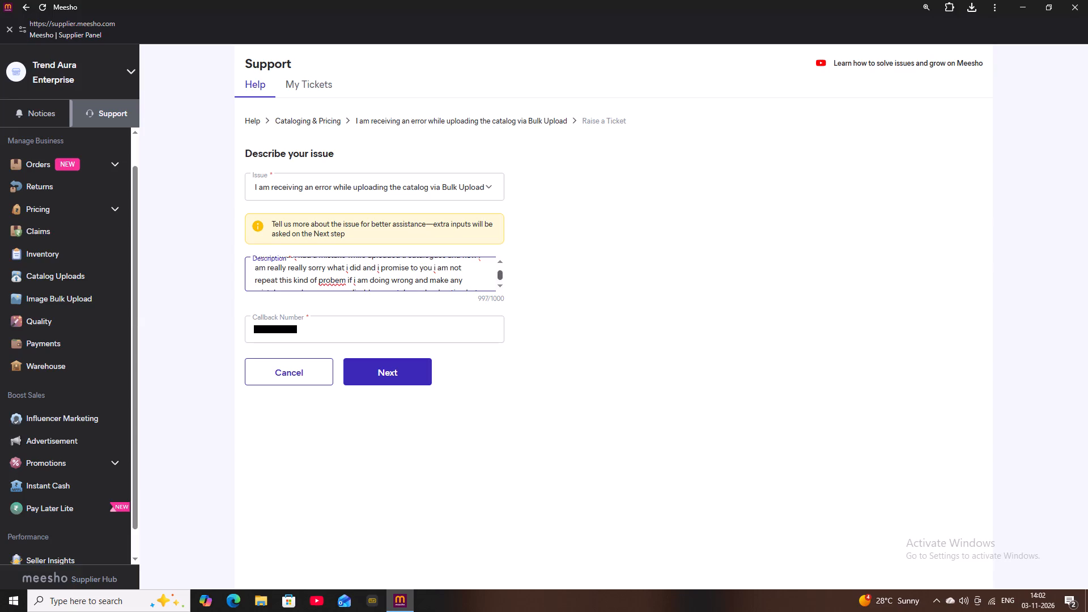
pyautogui.scroll(1, 350, 278)
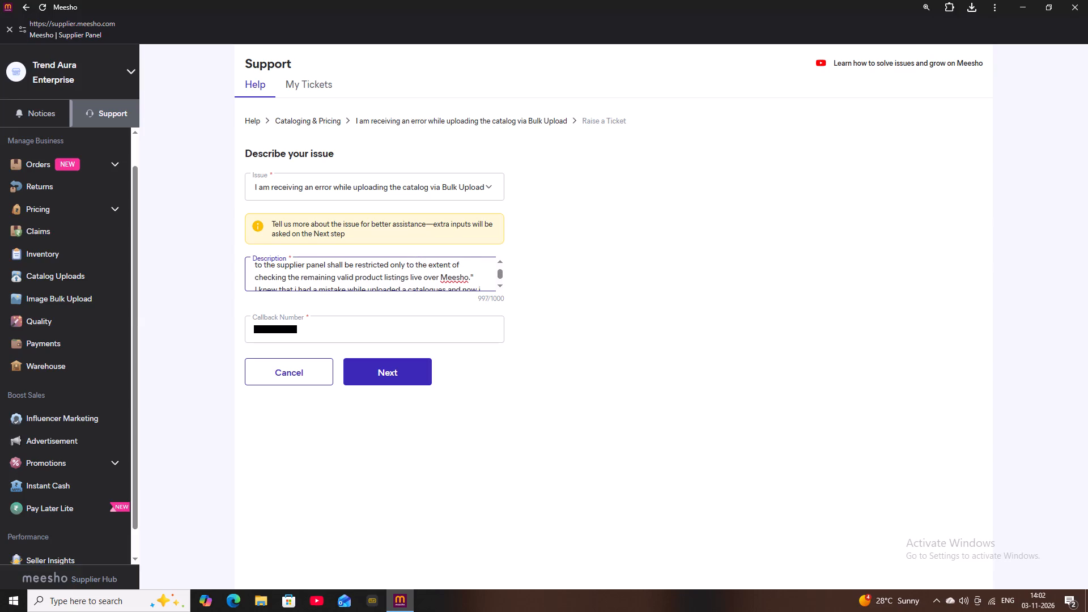
pyautogui.click(499, 274)
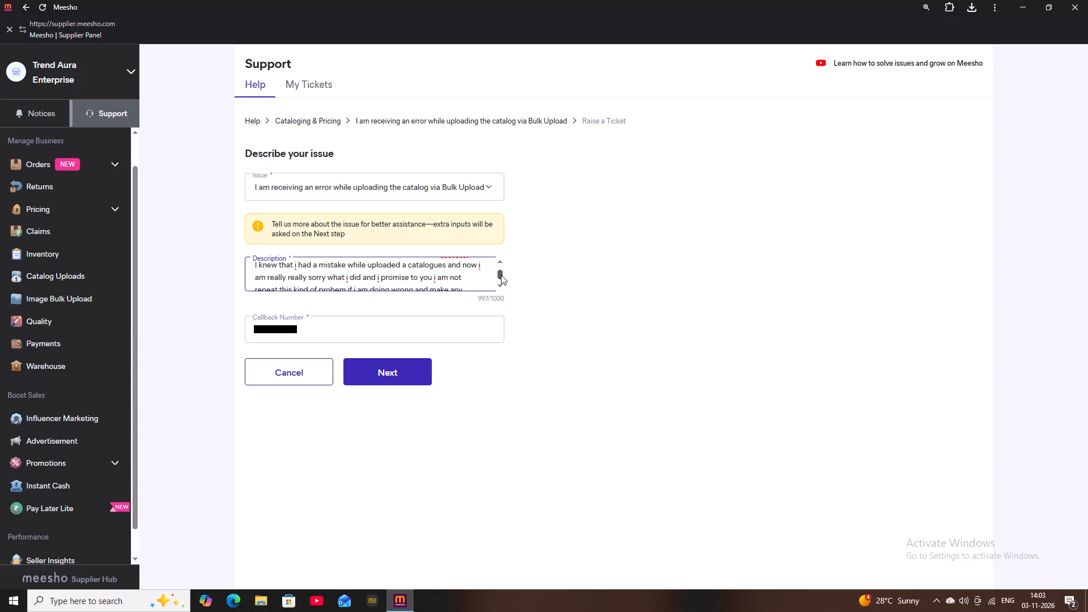
pyautogui.rightClick(501, 275)
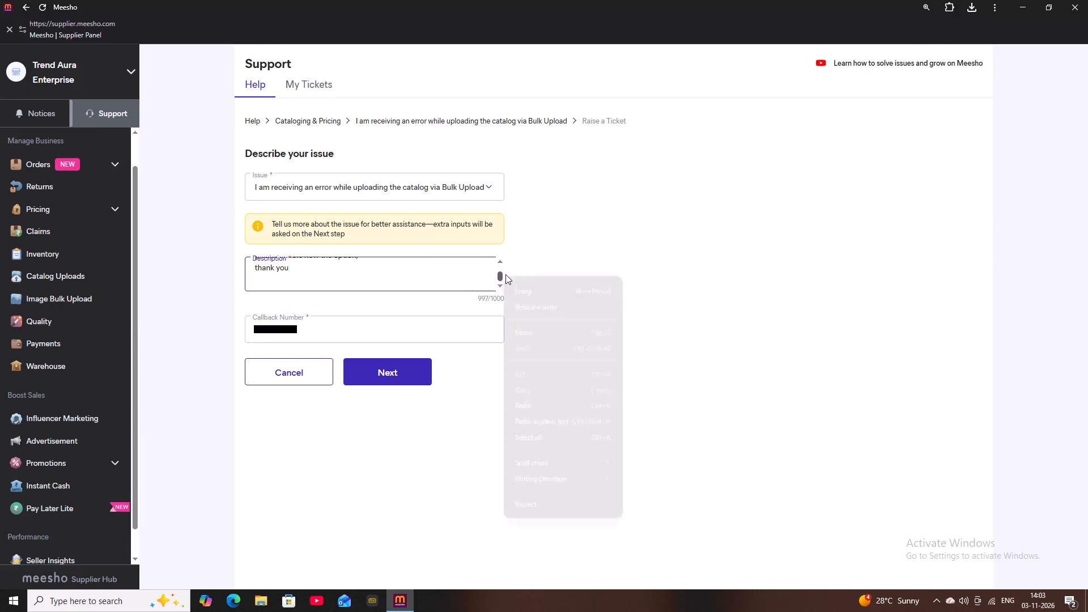
pyautogui.click(436, 271)
pyautogui.scroll(1, 436, 271)
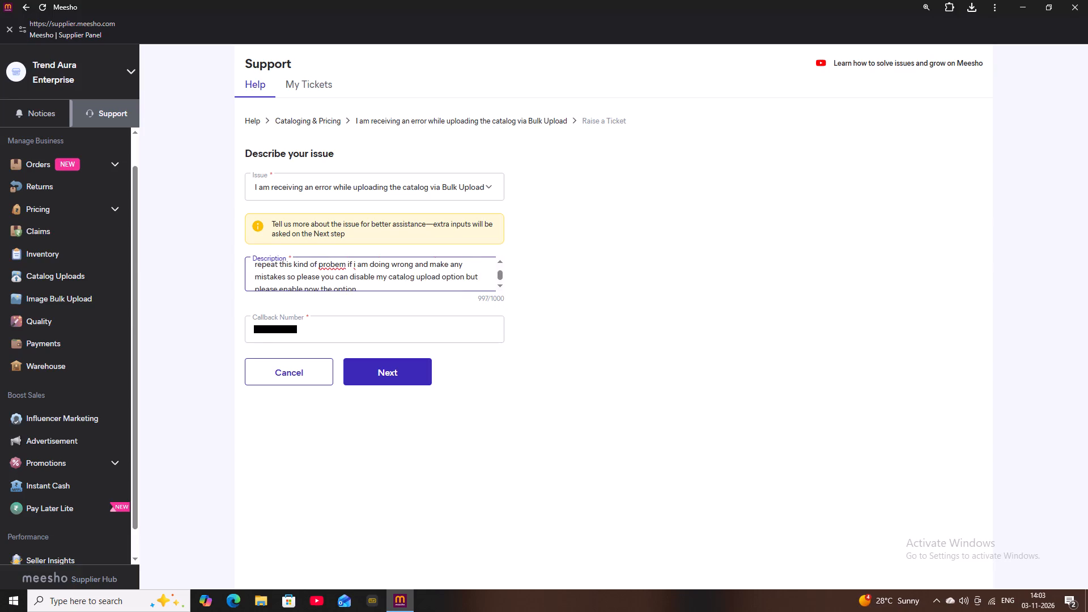
pyautogui.scroll(1, 433, 284)
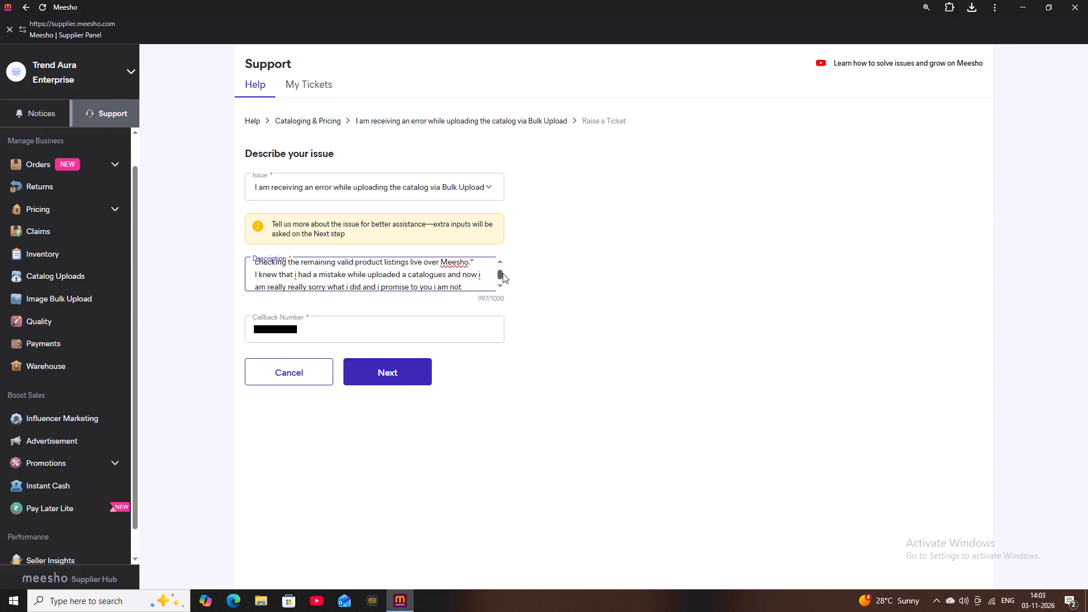
pyautogui.click(461, 273)
pyautogui.press('BackSpace')
pyautogui.press('BackSpace')
pyautogui.press('BackSpace')
pyautogui.press('n')
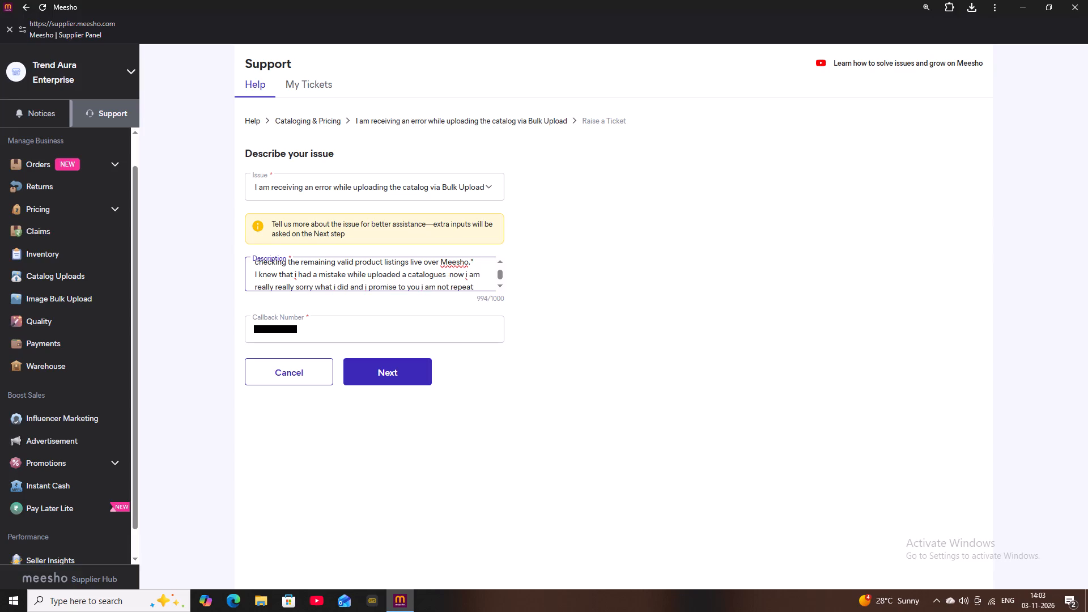
pyautogui.press('BackSpace')
pyautogui.write('but')
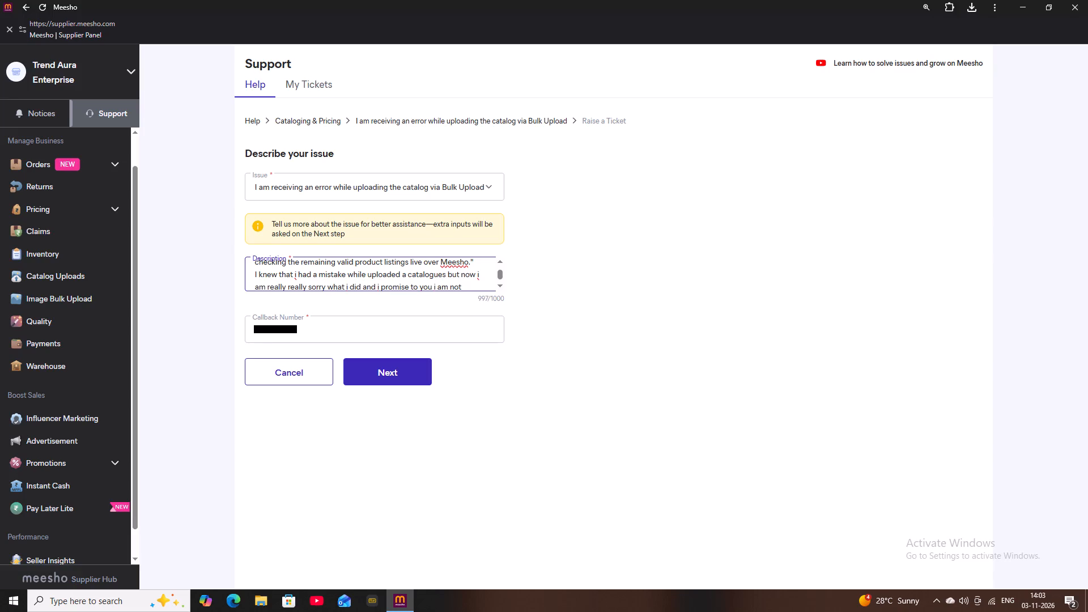
# Replace the misspelled word "probem" with "mistake" in the phrase "repeat this kind of".
pyautogui.click(500, 274)
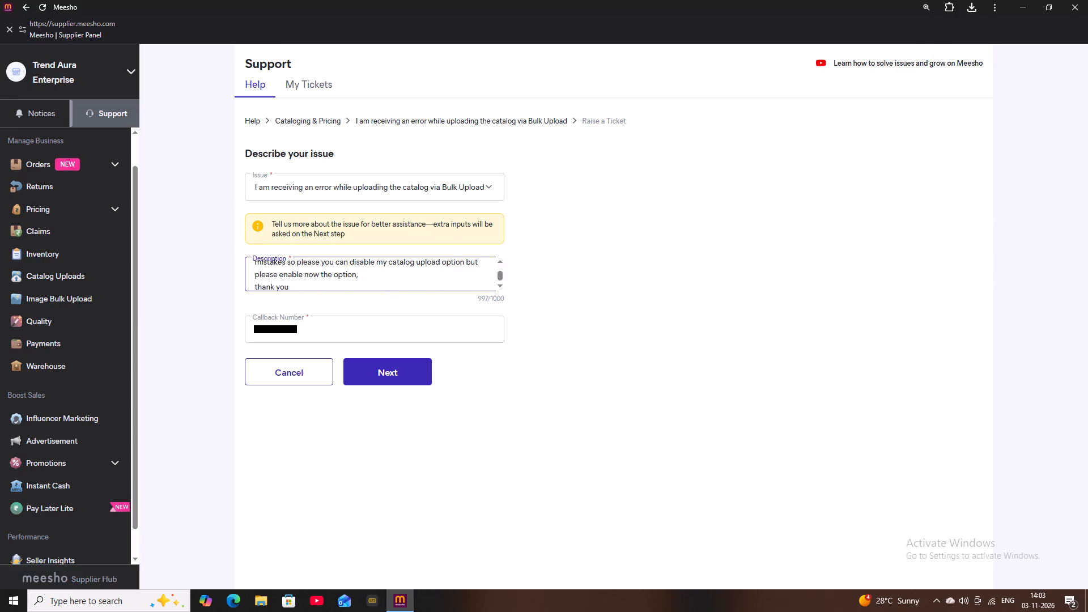
pyautogui.scroll(1, 434, 270)
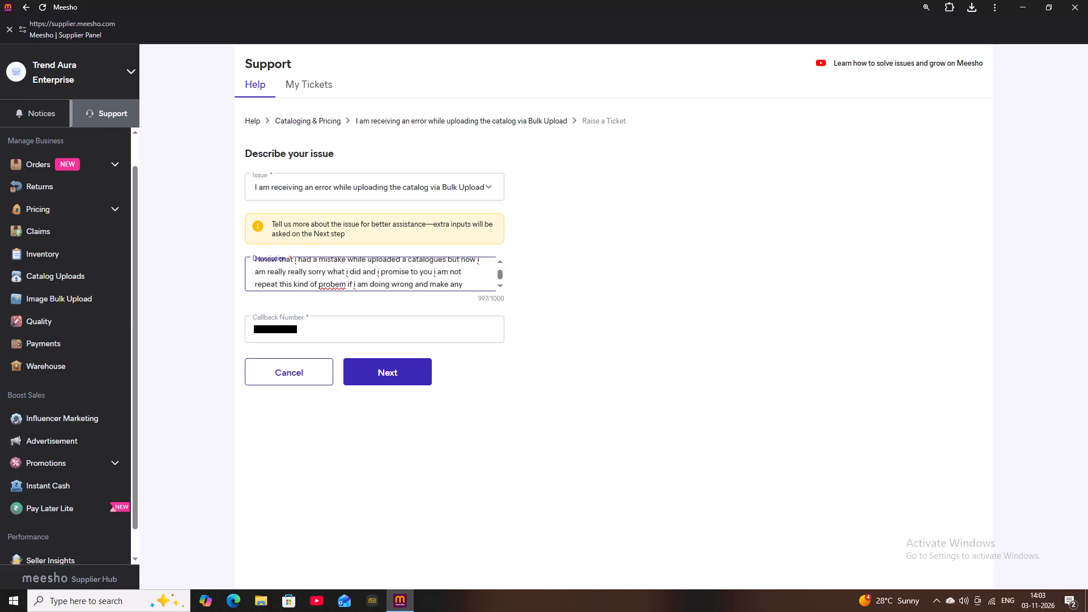
pyautogui.click(332, 283)
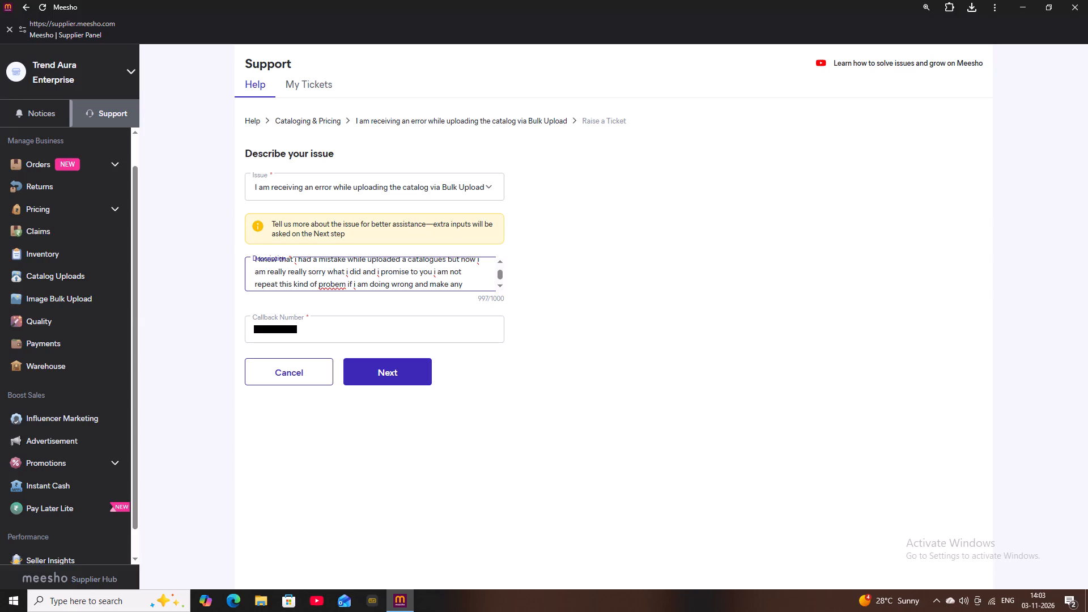
pyautogui.click(334, 283)
pyautogui.moveTo(344, 284); pyautogui.dragTo(338, 284)
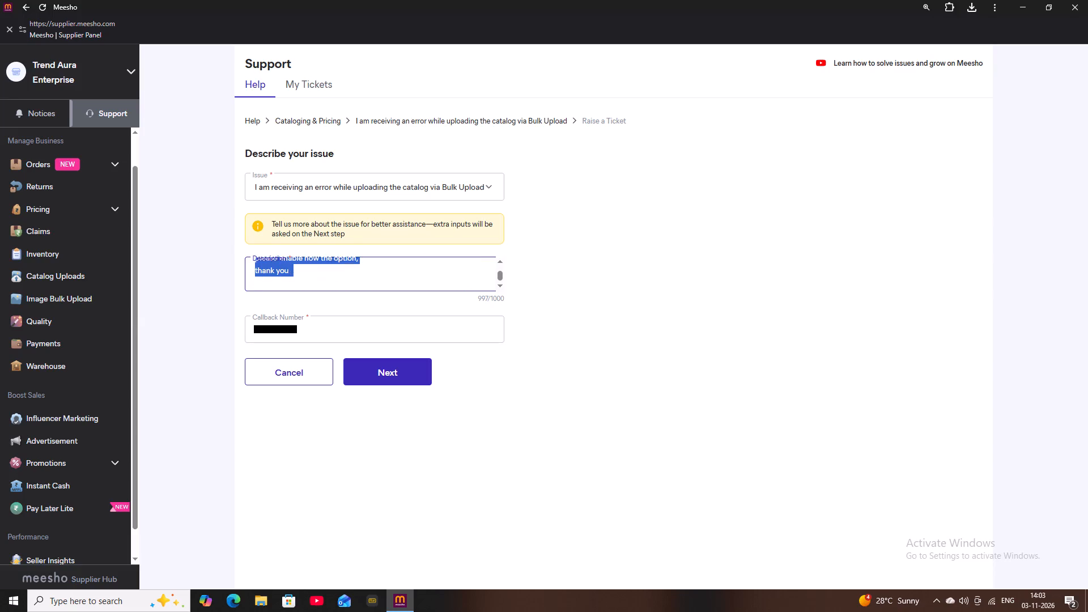
pyautogui.click(339, 284)
pyautogui.scroll(1, 339, 284)
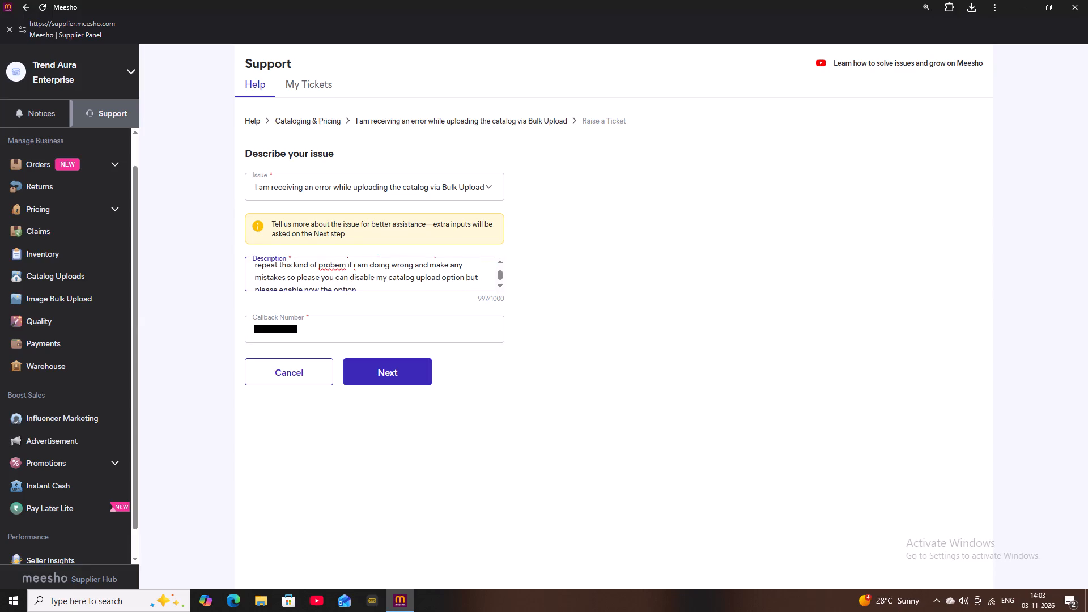
pyautogui.click(345, 263)
pyautogui.press('BackSpace')
pyautogui.press('BackSpace')
pyautogui.press('BackSpace')
pyautogui.press('BackSpace')
pyautogui.press('BackSpace')
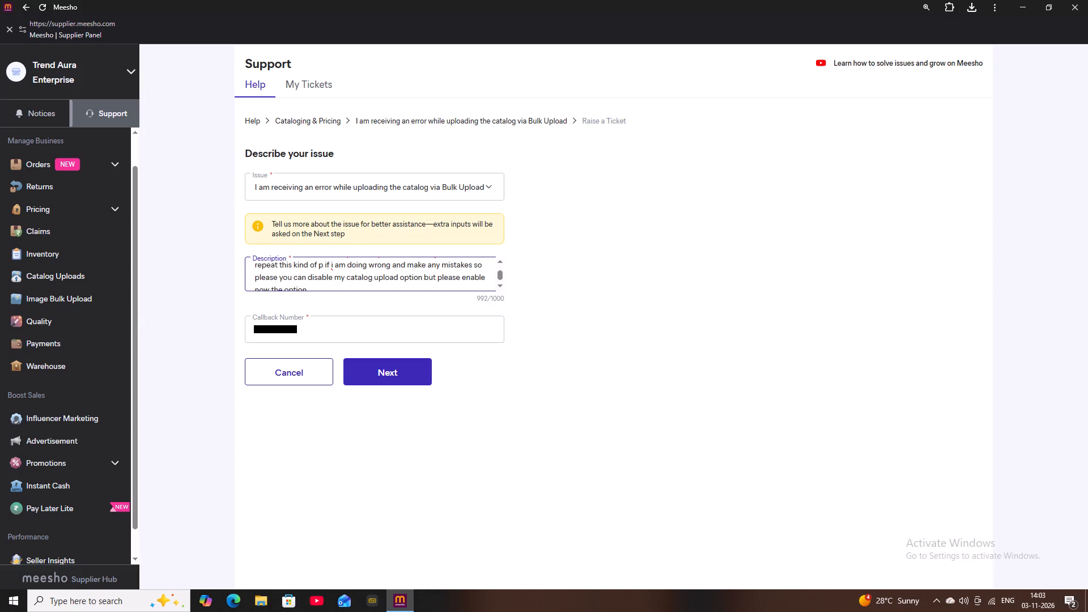
pyautogui.press('BackSpace')
pyautogui.write('mistake')
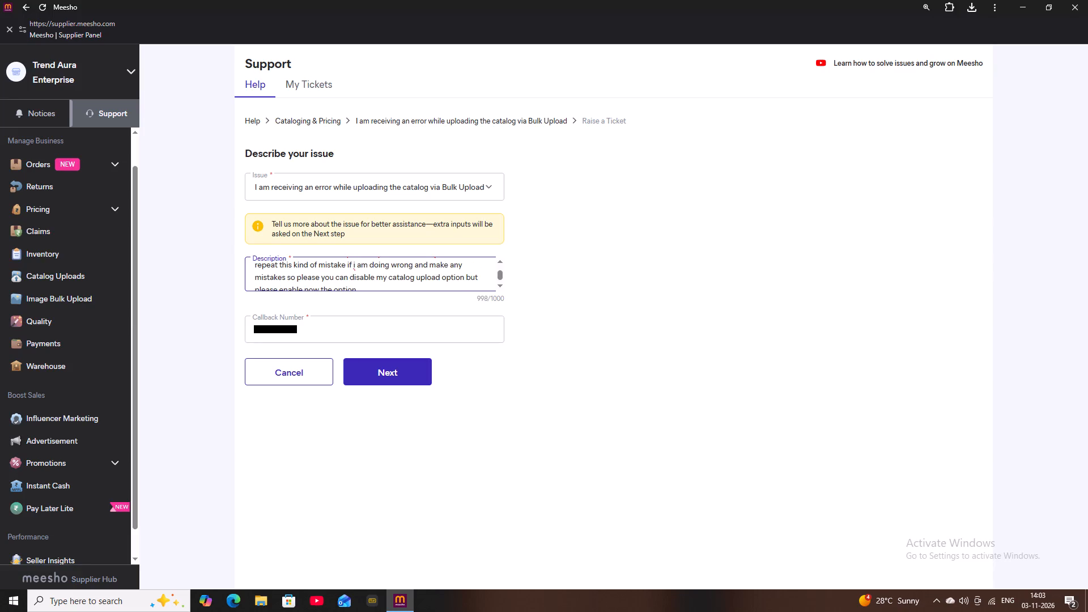
# Reword "if i am doing wrong" to "if i do wrong" in the description.
pyautogui.click(368, 266)
pyautogui.press('BackSpace')
pyautogui.press('BackSpace')
pyautogui.press('BackSpace')
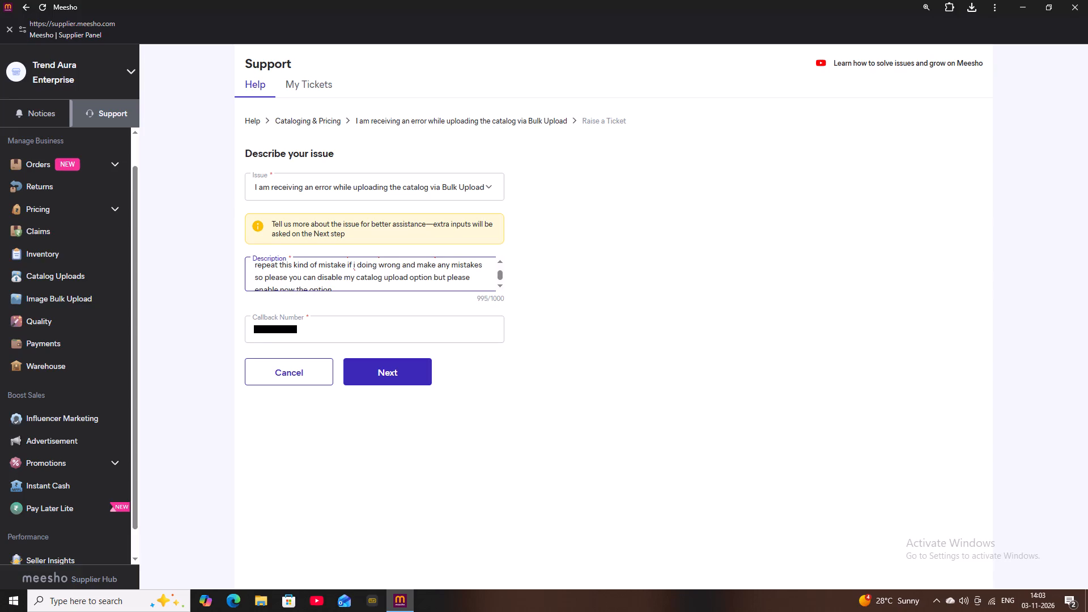
pyautogui.click(377, 267)
pyautogui.press('BackSpace')
pyautogui.press('BackSpace')
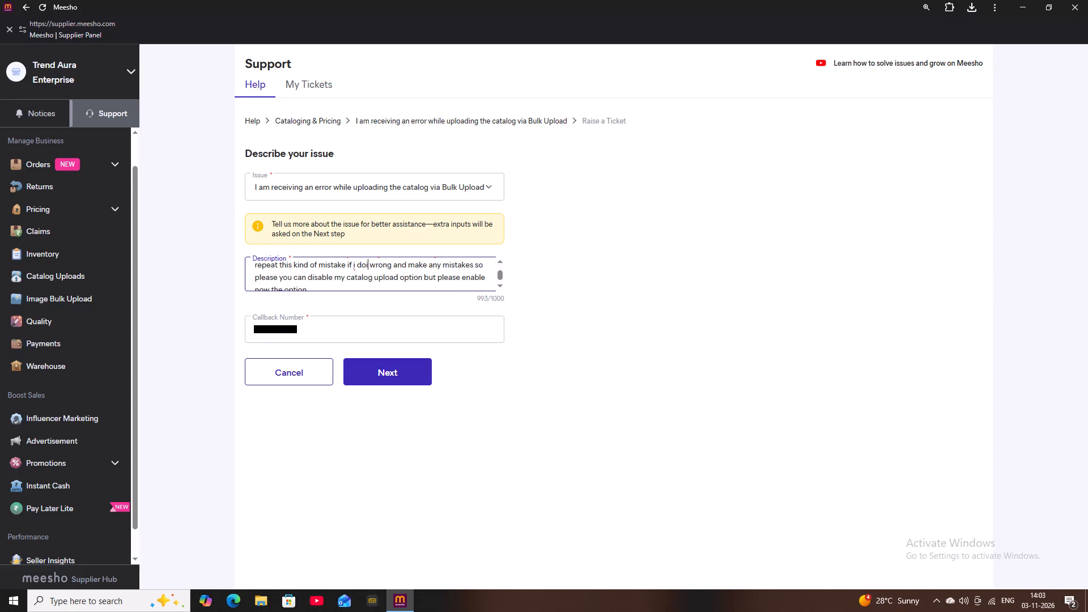
pyautogui.press('BackSpace')
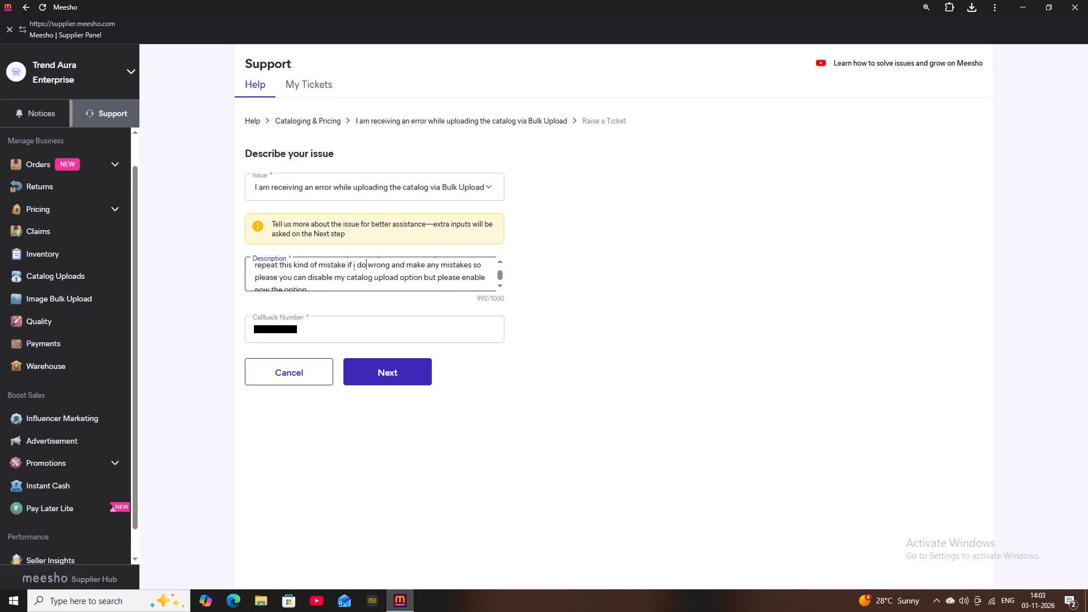
# Add "in future" after "do wrong", deleting "so" before "please you can disable" to make room within the character limit.
pyautogui.click(390, 265)
pyautogui.press('space')
pyautogui.write('in fur')
pyautogui.press('BackSpace')
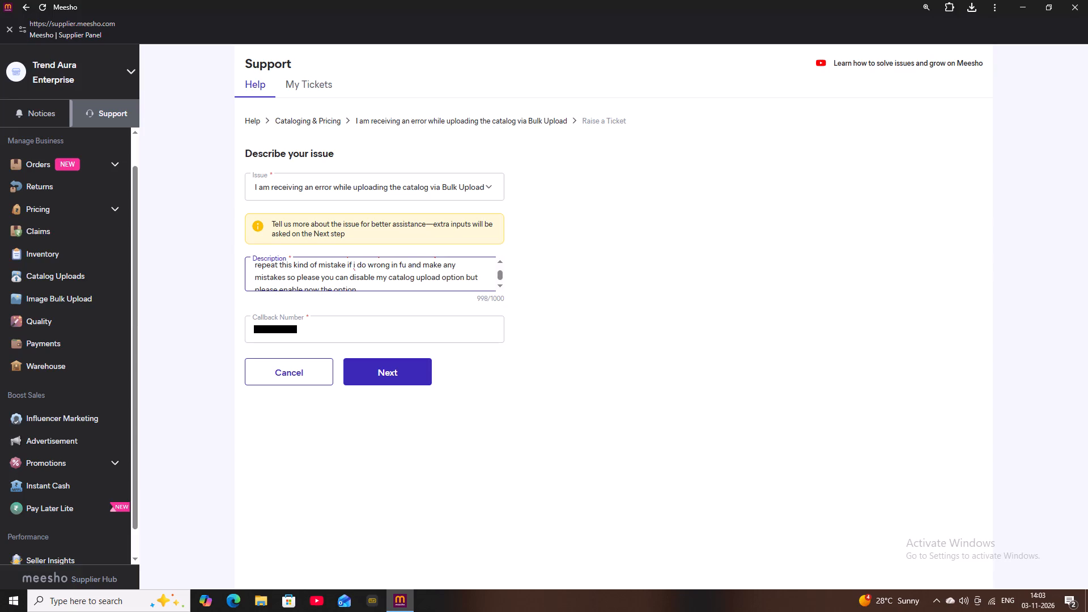
pyautogui.write('ture')
pyautogui.write('re')
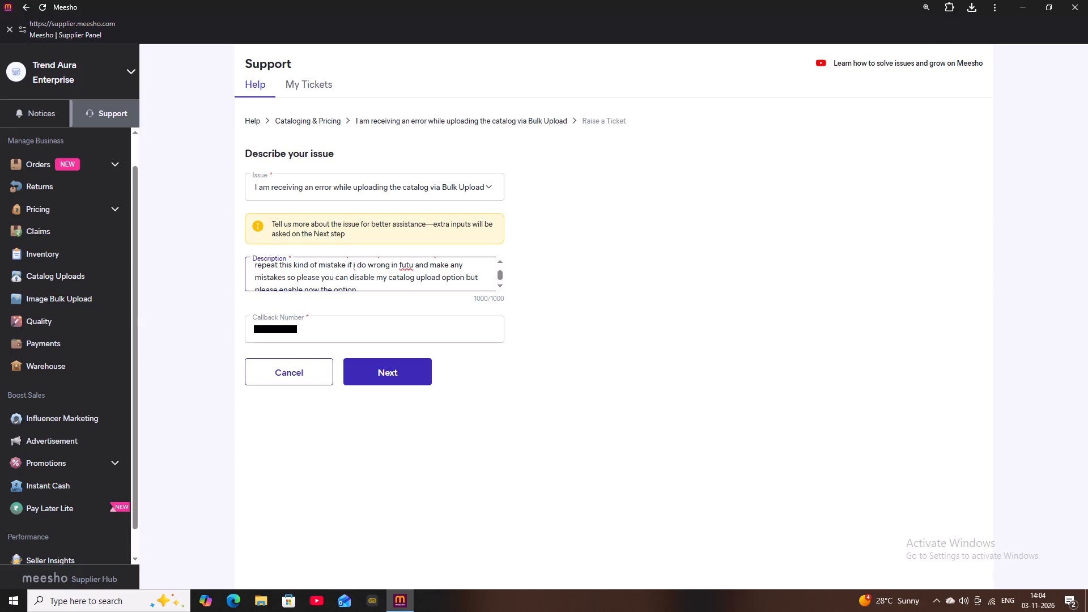
pyautogui.click(295, 278)
pyautogui.press('BackSpace')
pyautogui.press('BackSpace')
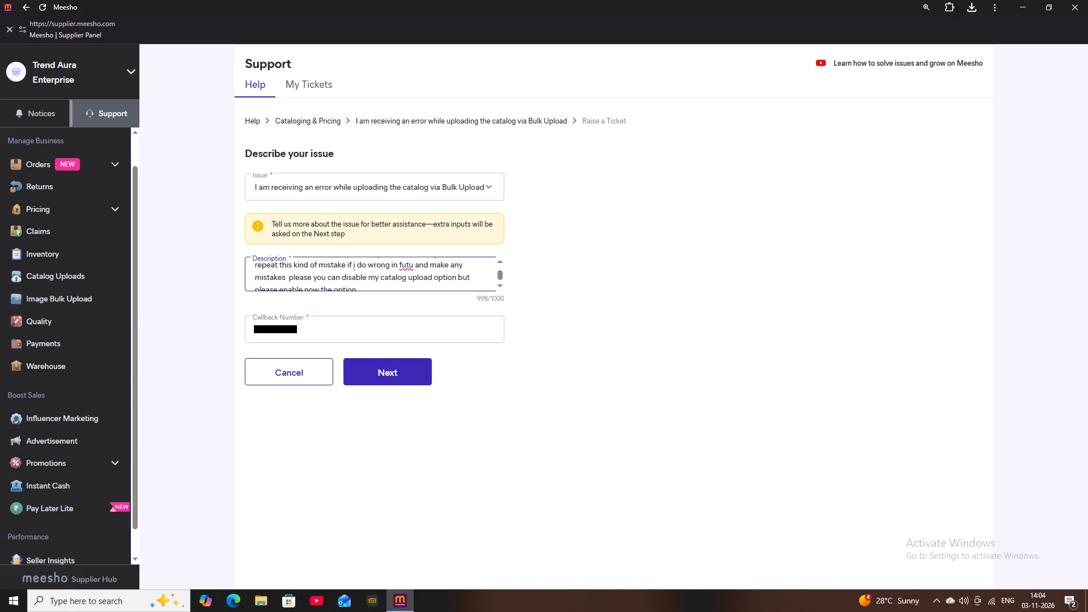
pyautogui.press('BackSpace')
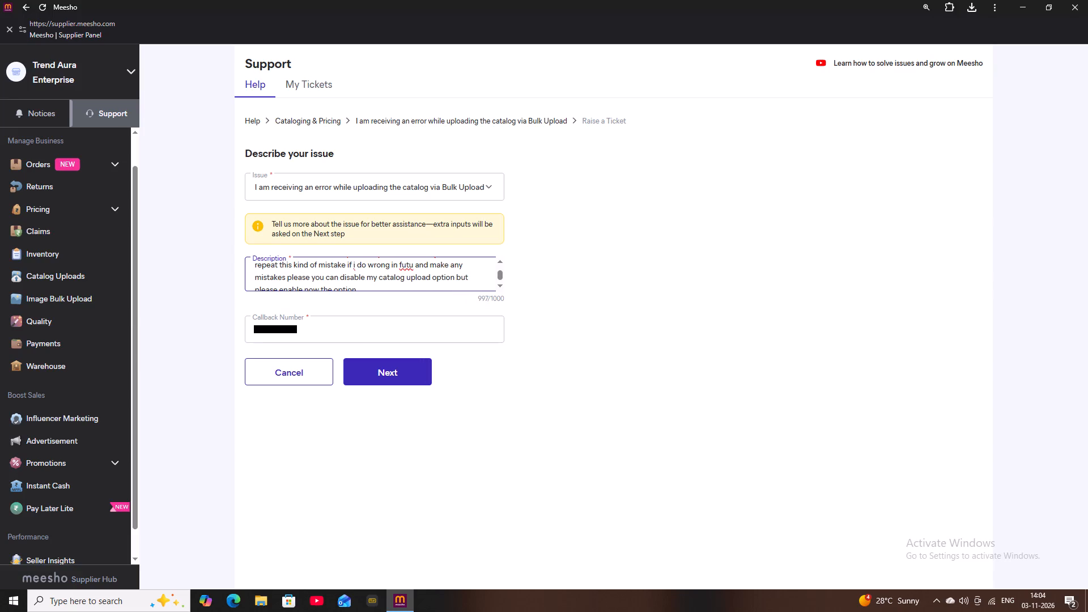
pyautogui.click(413, 266)
pyautogui.write('re')
# Review the whole ticket description from the greeting to the closing "thank you" for remaining mistakes.
pyautogui.scroll(-1, 471, 277)
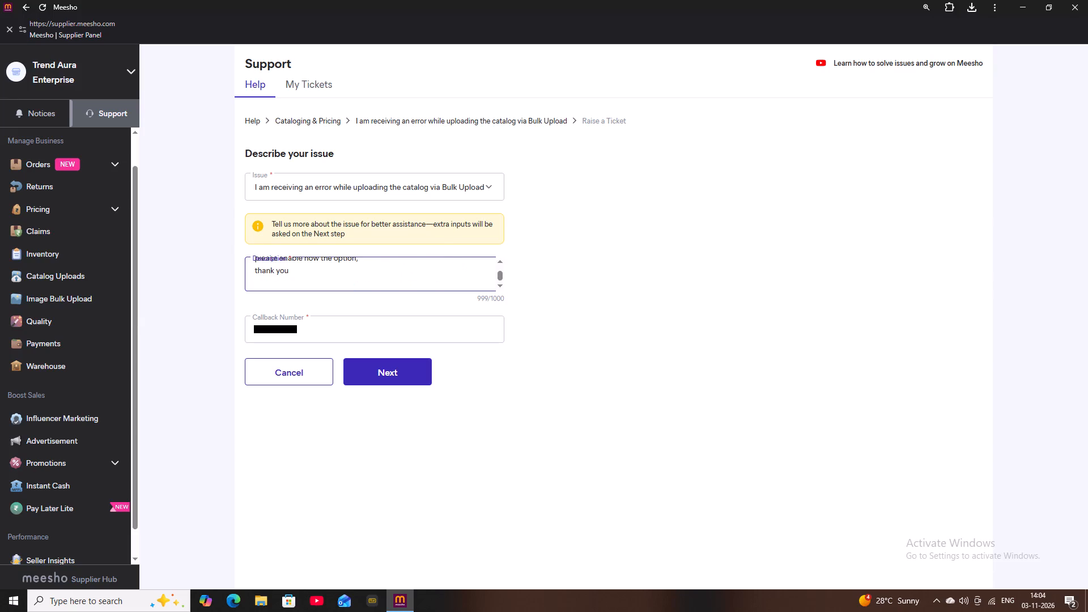
pyautogui.scroll(1, 471, 277)
pyautogui.scroll(-1, 471, 277)
pyautogui.scroll(1, 471, 277)
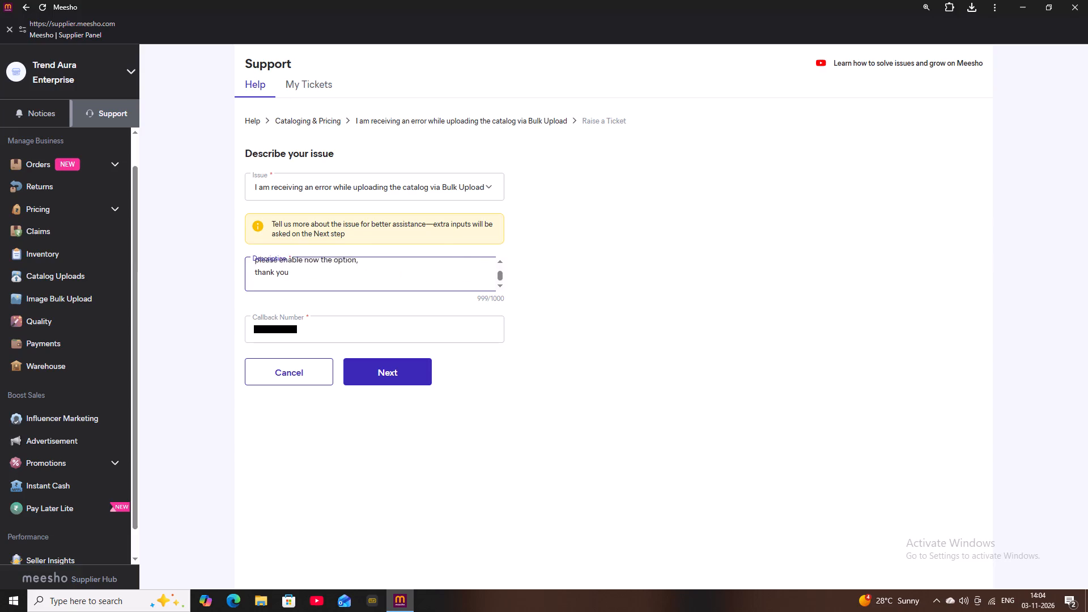
pyautogui.scroll(1, 471, 277)
pyautogui.scroll(-2, 471, 277)
pyautogui.scroll(1, 471, 277)
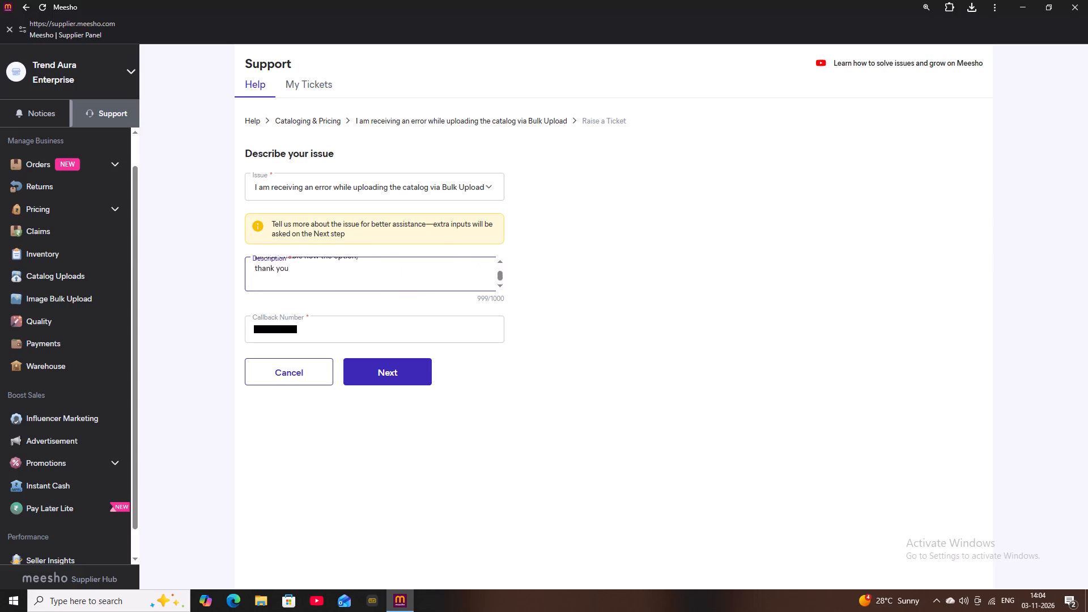
pyautogui.scroll(9, 471, 277)
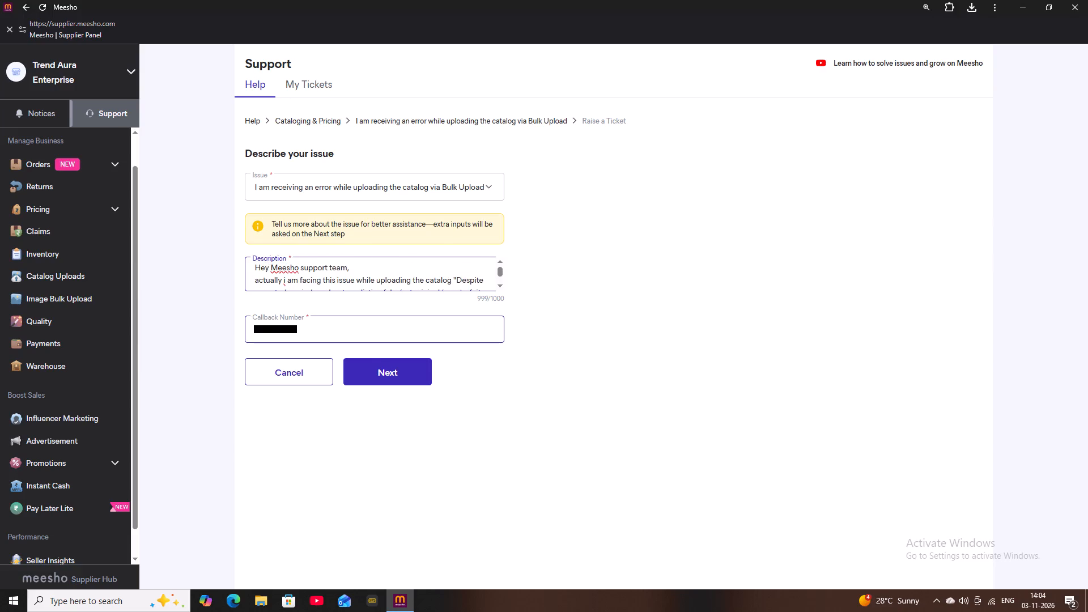
pyautogui.scroll(-3, 405, 284)
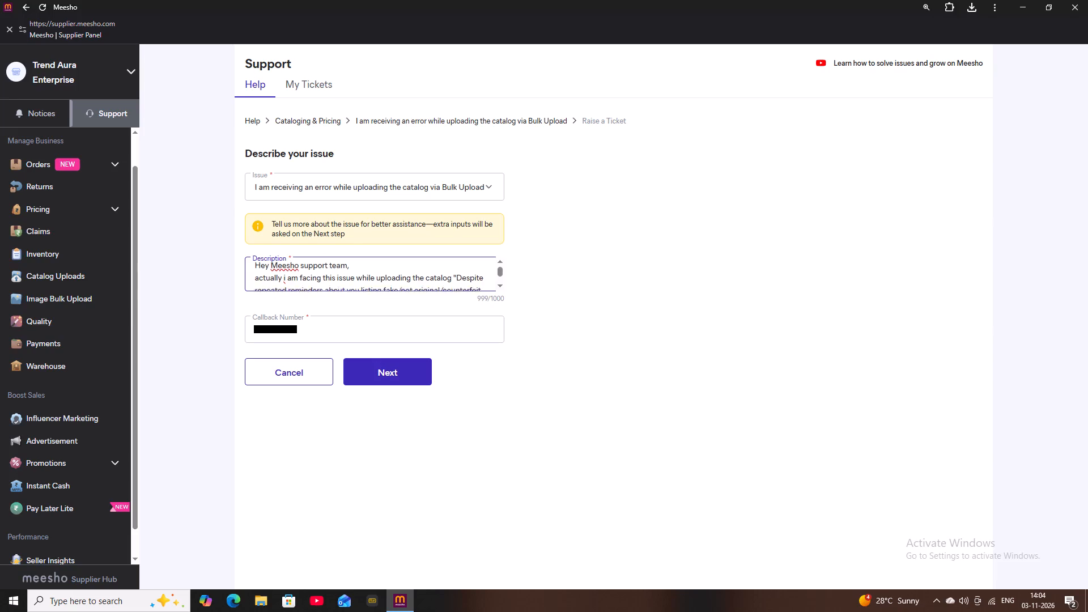
pyautogui.scroll(-3, 406, 287)
pyautogui.scroll(1, 406, 287)
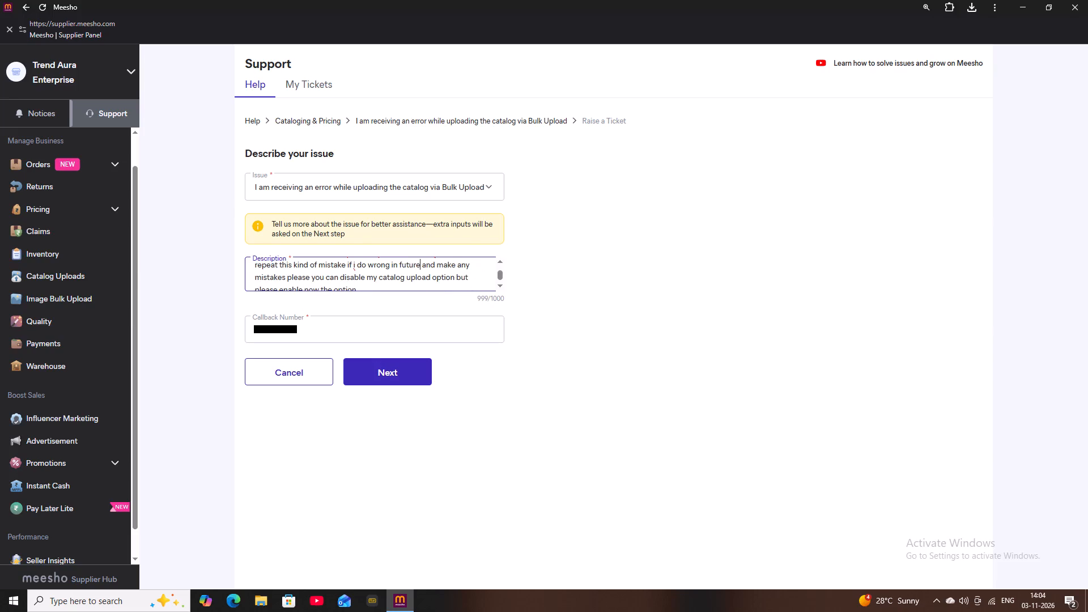
pyautogui.scroll(1, 406, 287)
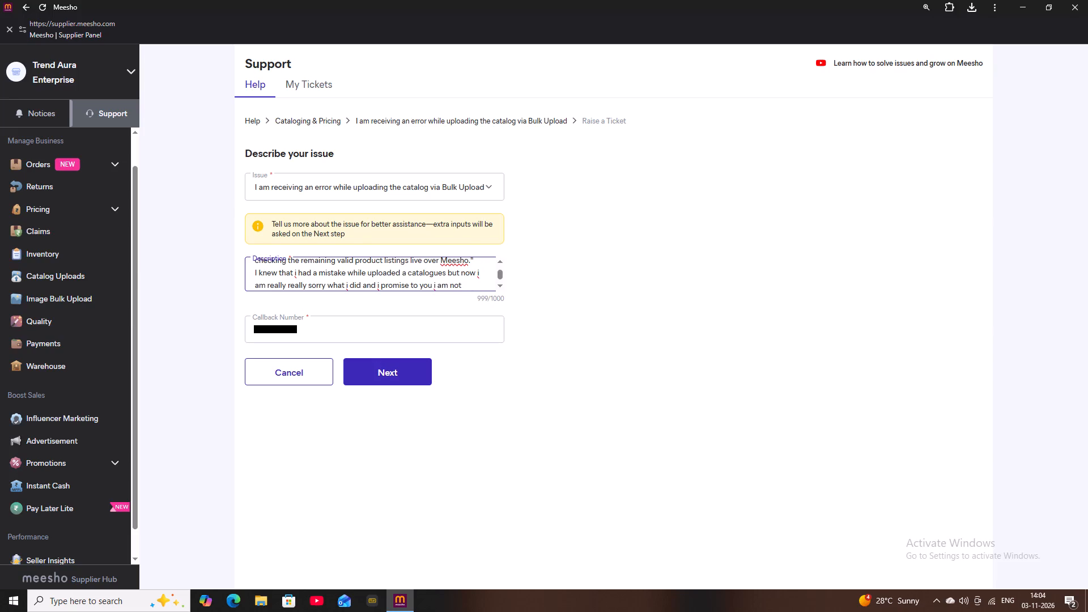
# Submit the issue description and confirm the recommended FAQ "My catalogs are blocked due to brand infringement issue.".
pyautogui.click(401, 376)
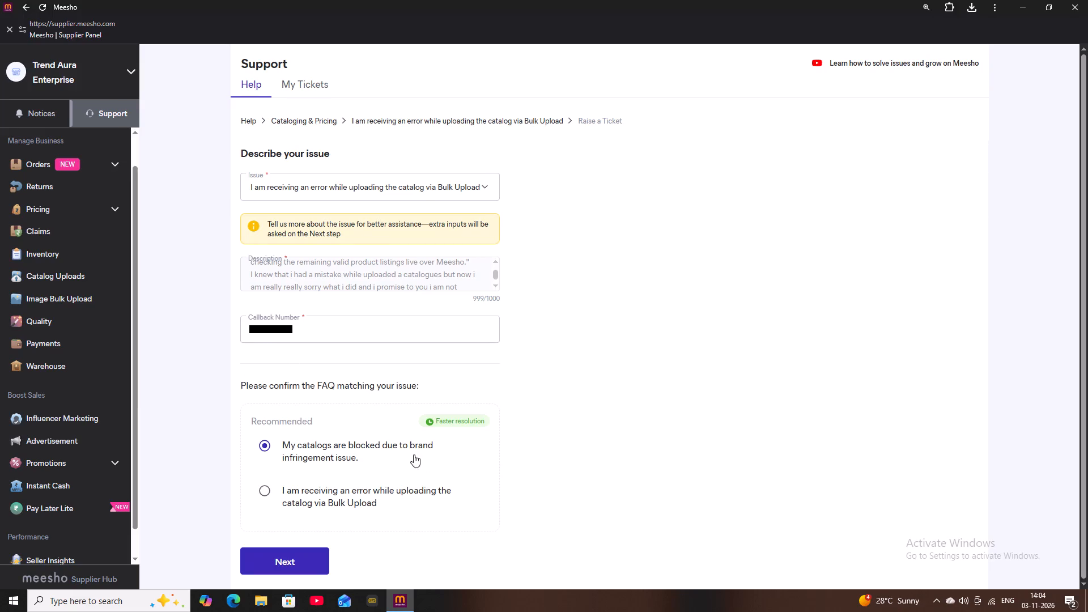
pyautogui.click(307, 555)
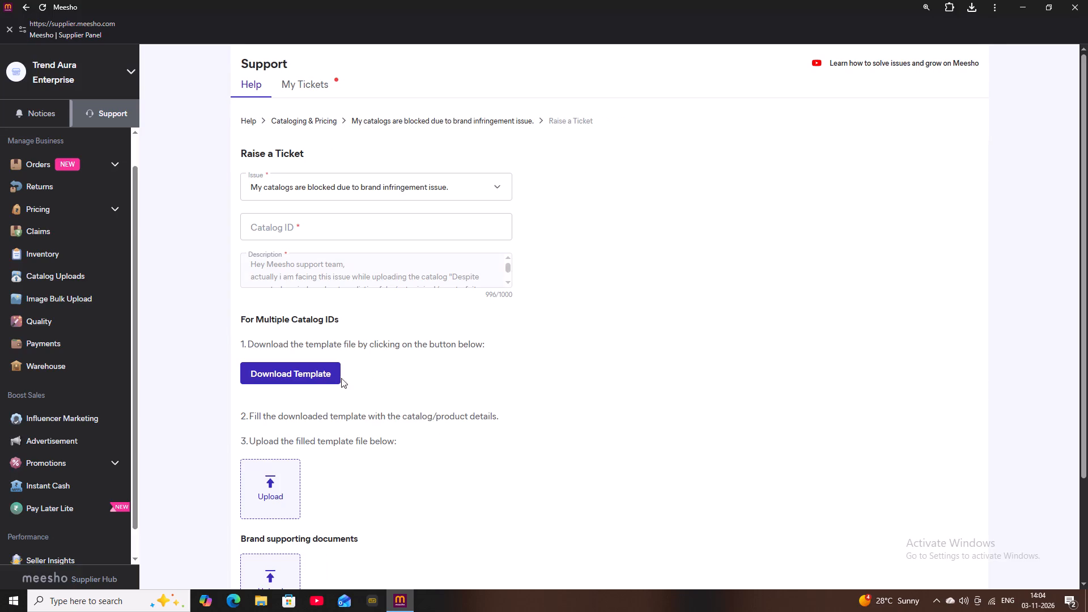
# Download the template for multiple catalog IDs, open it in Excel to check its columns, and return to the ticket form.
pyautogui.click(312, 376)
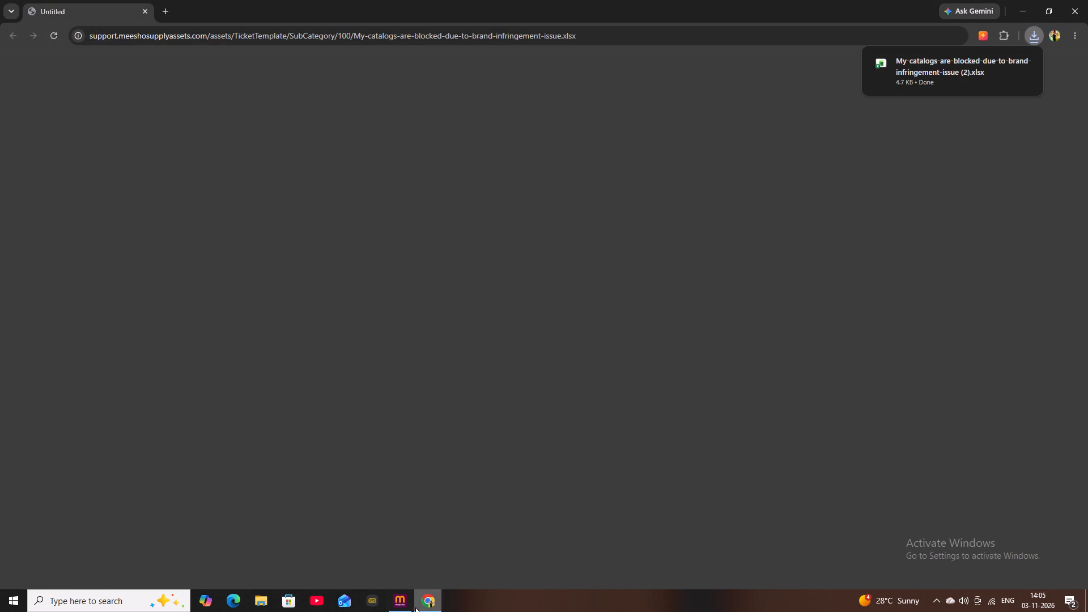
pyautogui.click(399, 605)
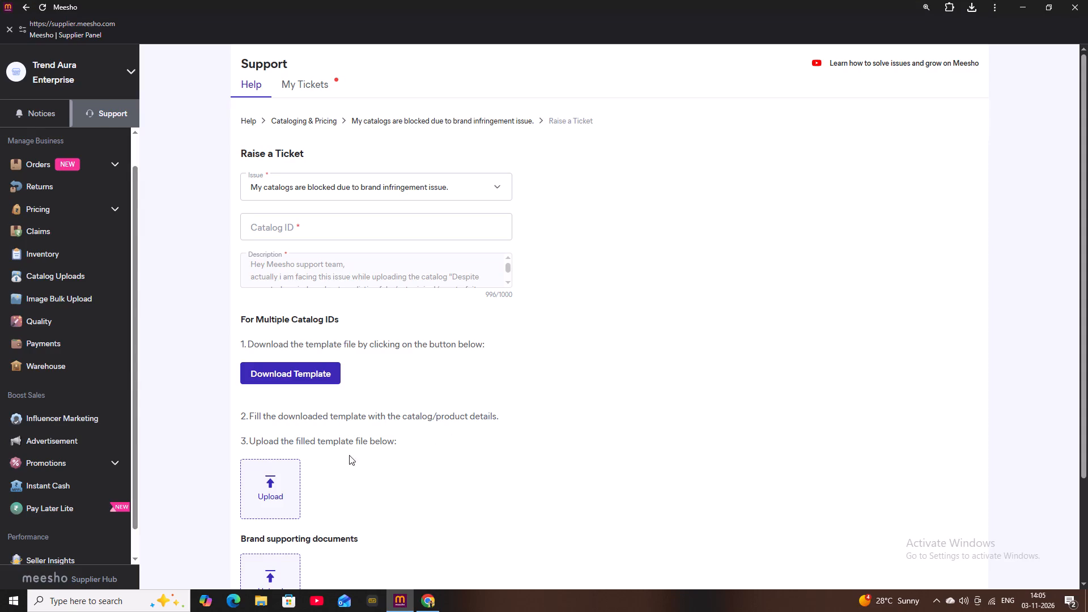
pyautogui.scroll(2, 408, 407)
pyautogui.scroll(-6, 436, 388)
pyautogui.scroll(3, 436, 400)
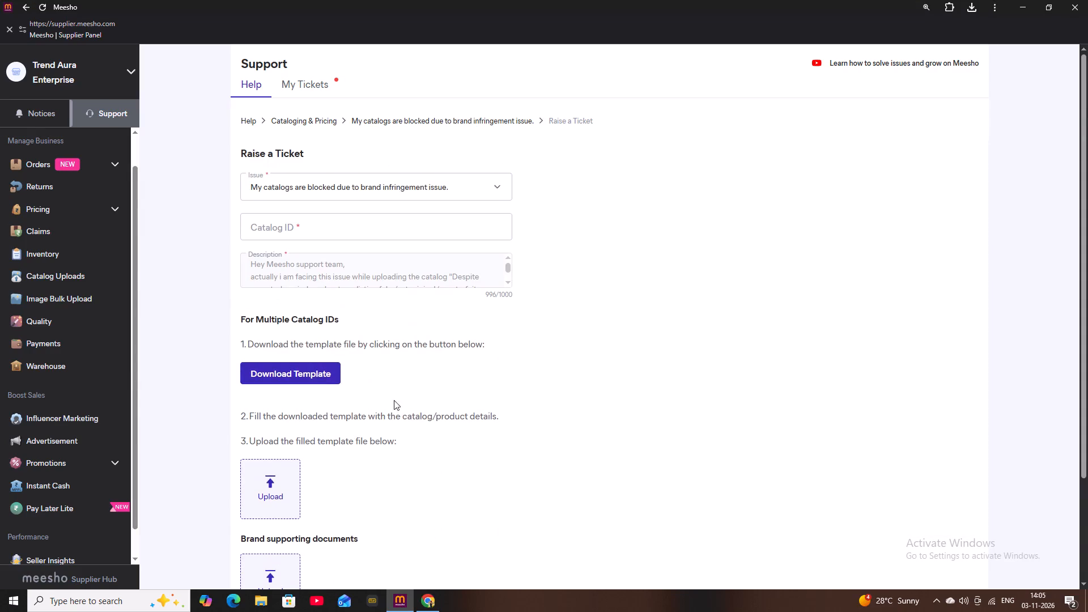
pyautogui.click(319, 376)
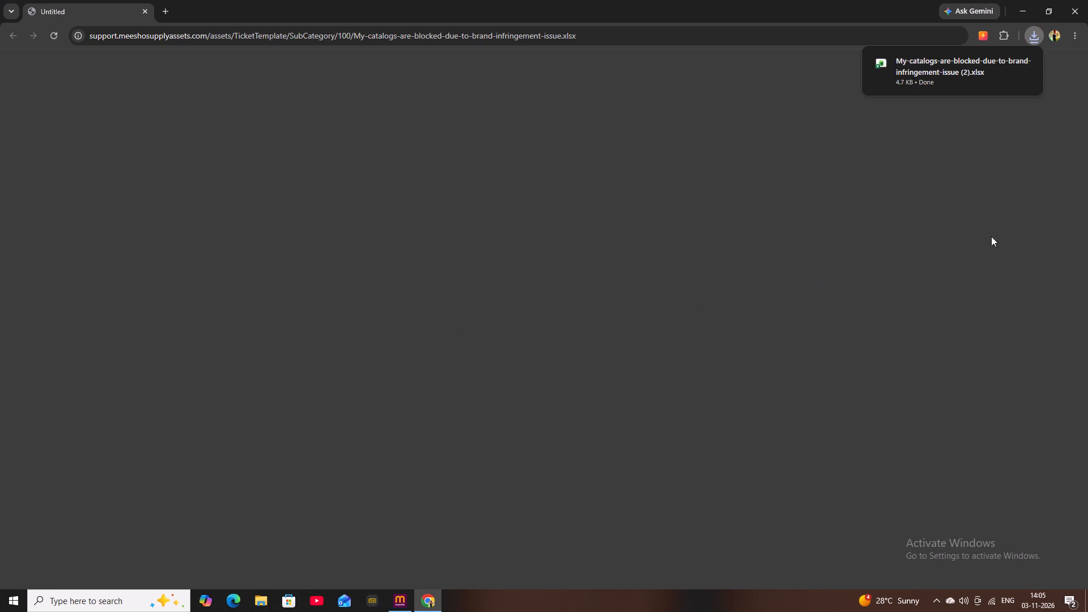
pyautogui.doubleClick(926, 67)
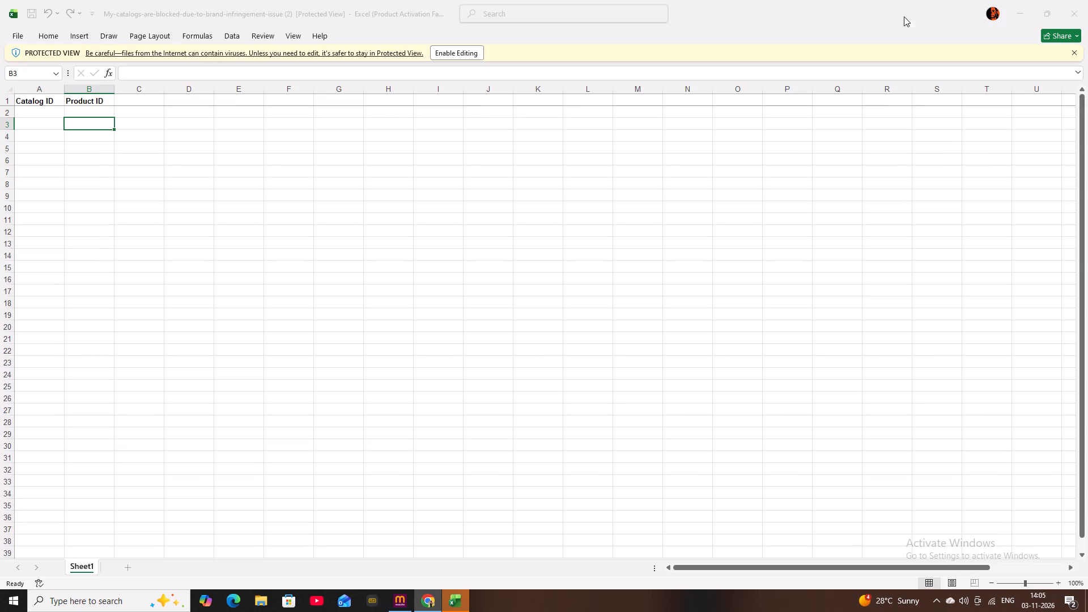
pyautogui.click(1087, 0)
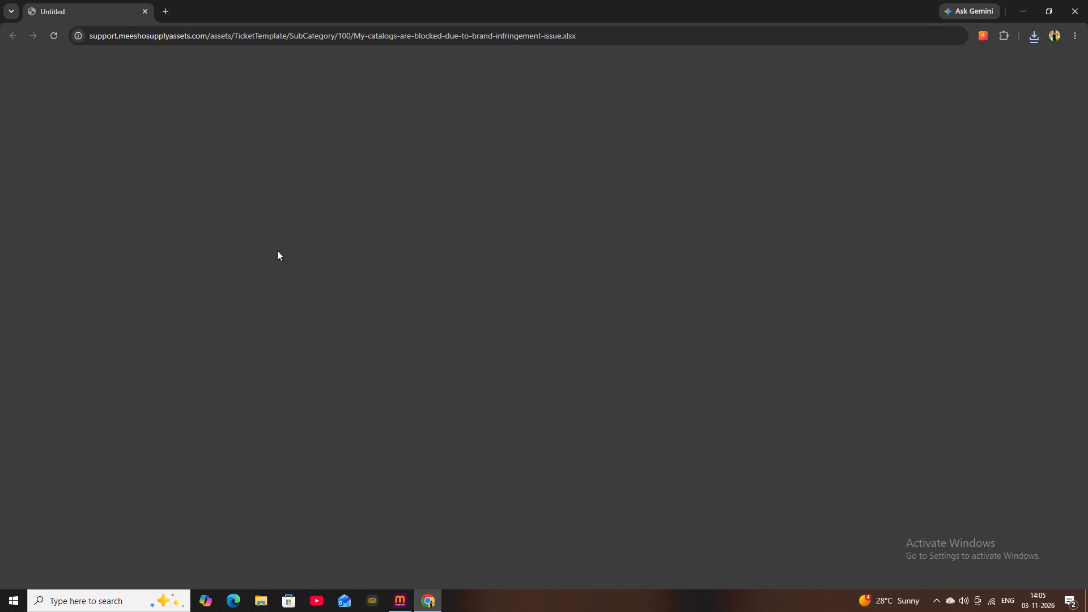
pyautogui.click(148, 10)
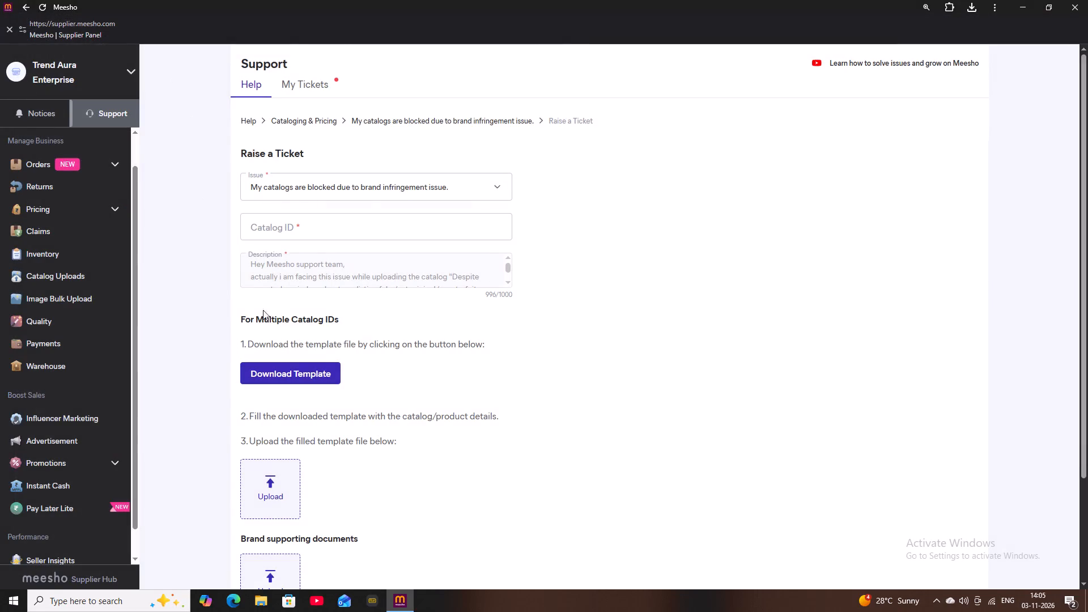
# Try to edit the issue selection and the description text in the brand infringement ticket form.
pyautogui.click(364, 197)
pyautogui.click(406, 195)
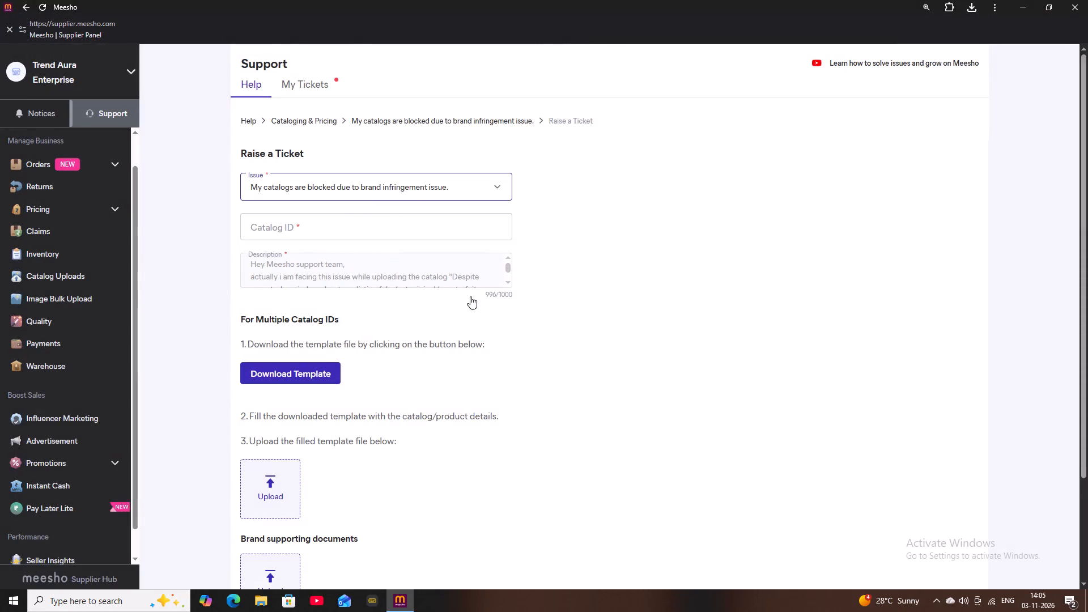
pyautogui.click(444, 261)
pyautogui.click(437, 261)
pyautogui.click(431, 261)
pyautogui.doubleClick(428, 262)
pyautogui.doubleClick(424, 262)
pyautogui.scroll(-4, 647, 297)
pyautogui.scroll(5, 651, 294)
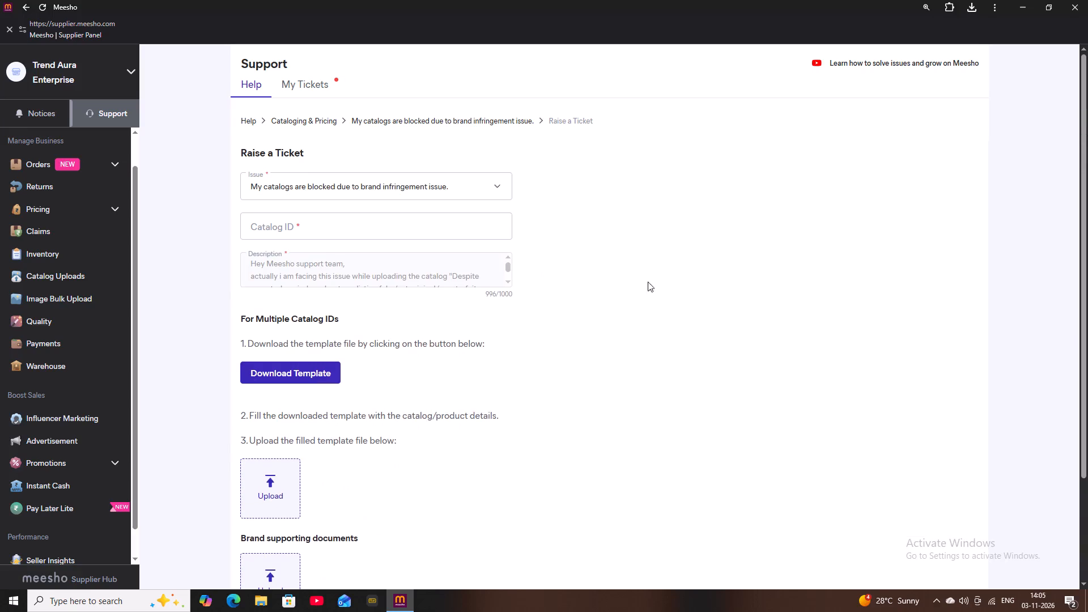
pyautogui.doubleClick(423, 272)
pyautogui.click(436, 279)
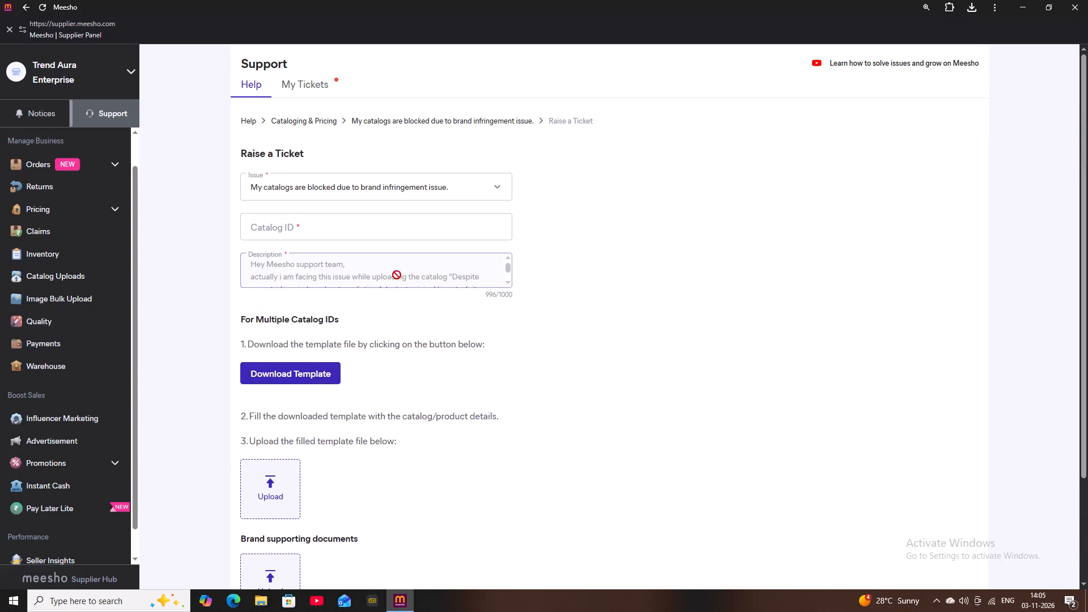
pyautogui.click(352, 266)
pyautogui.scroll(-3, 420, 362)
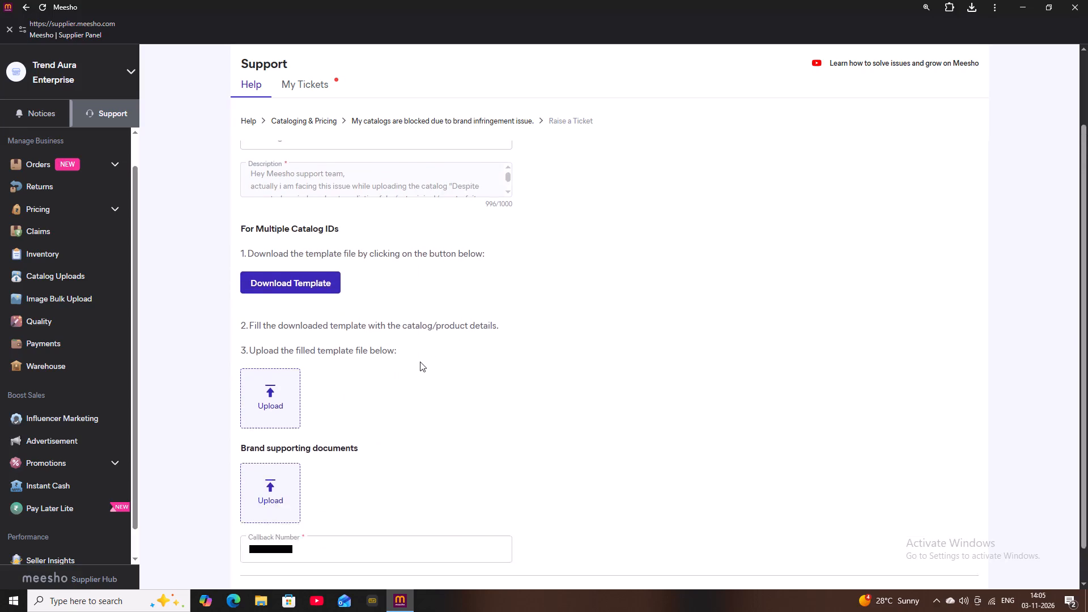
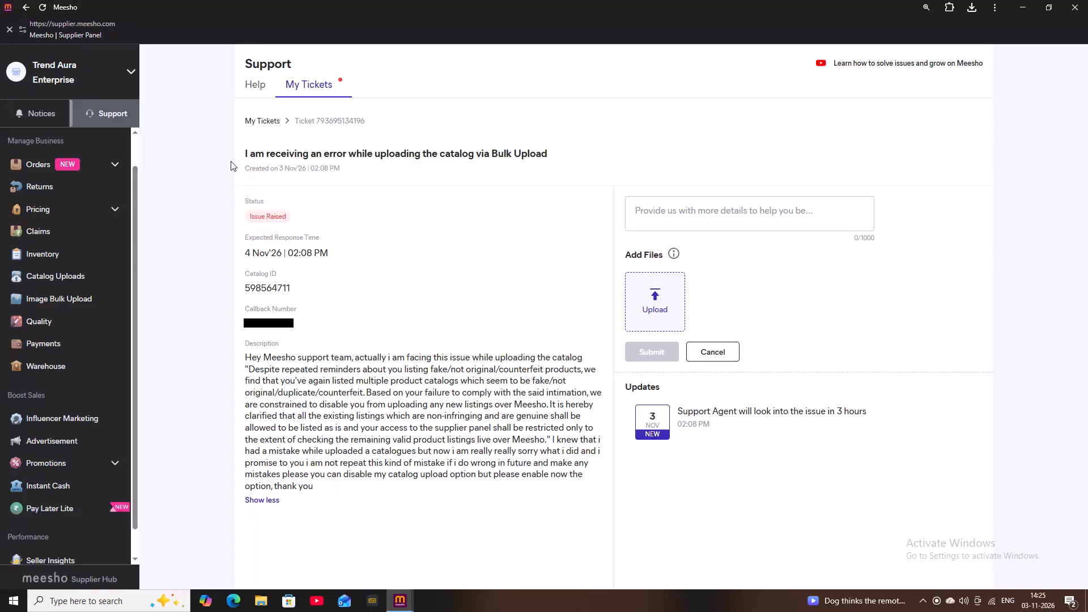
# Return to the support help overview and read the full update on the "I have received wrong return" ticket.
pyautogui.rightClick(226, 125)
pyautogui.click(245, 172)
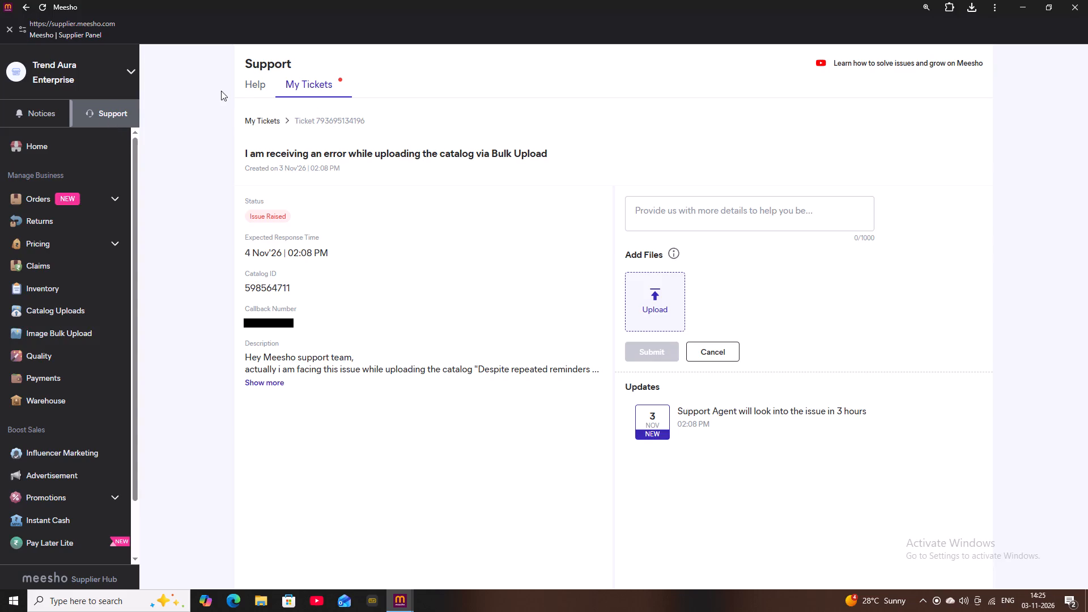
pyautogui.click(111, 115)
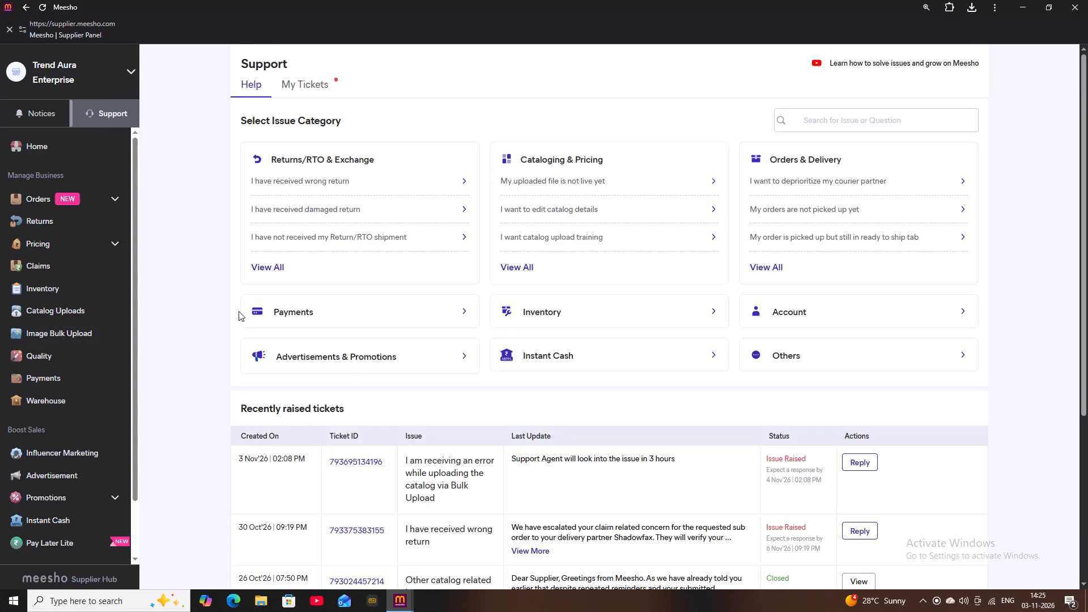
pyautogui.scroll(-2, 241, 314)
pyautogui.scroll(2, 282, 380)
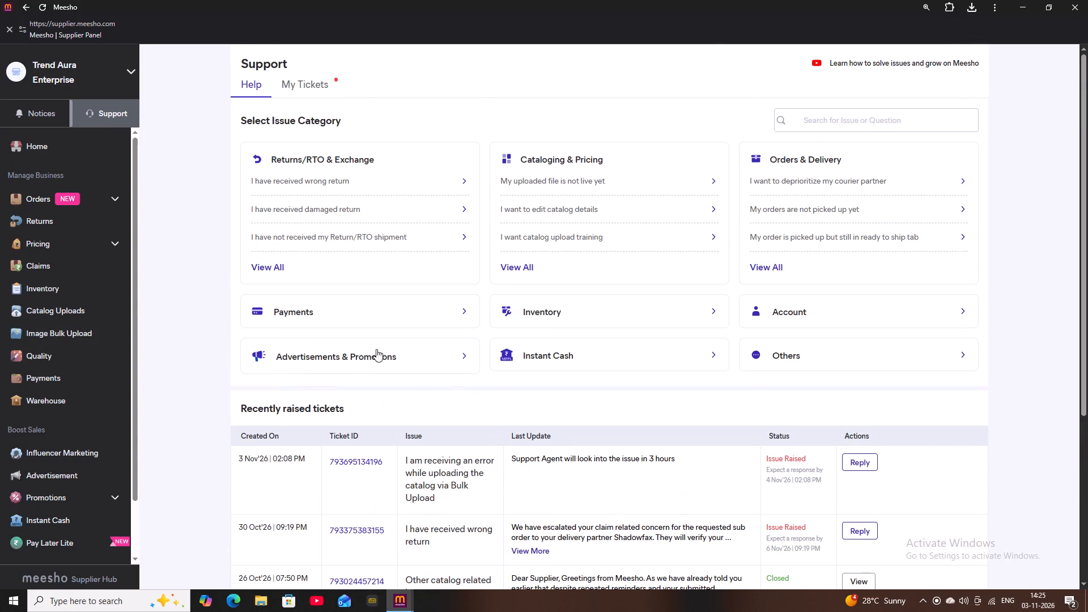
pyautogui.click(867, 535)
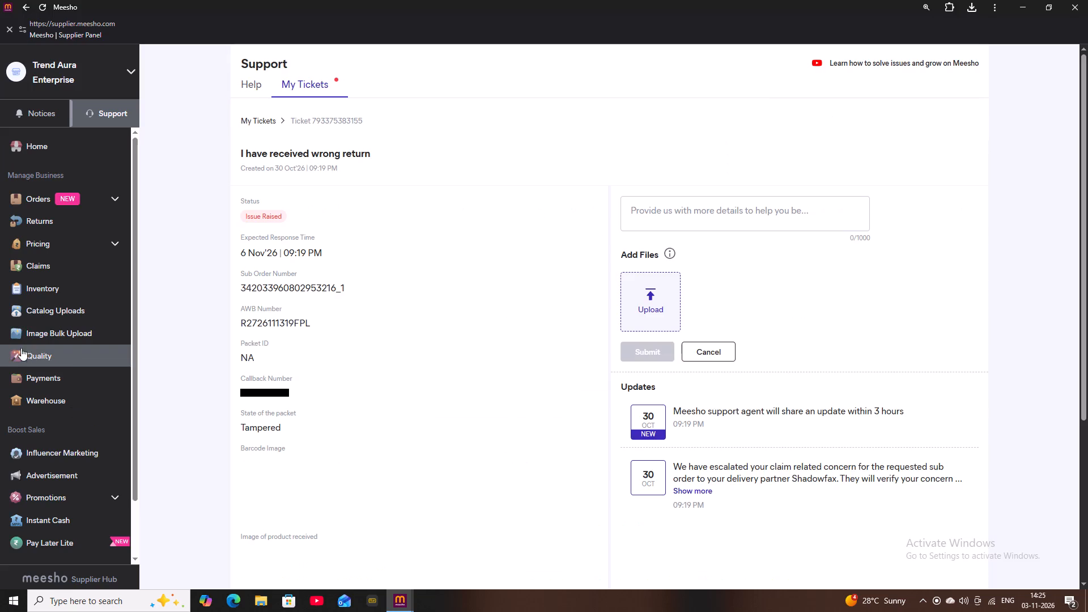
pyautogui.click(690, 495)
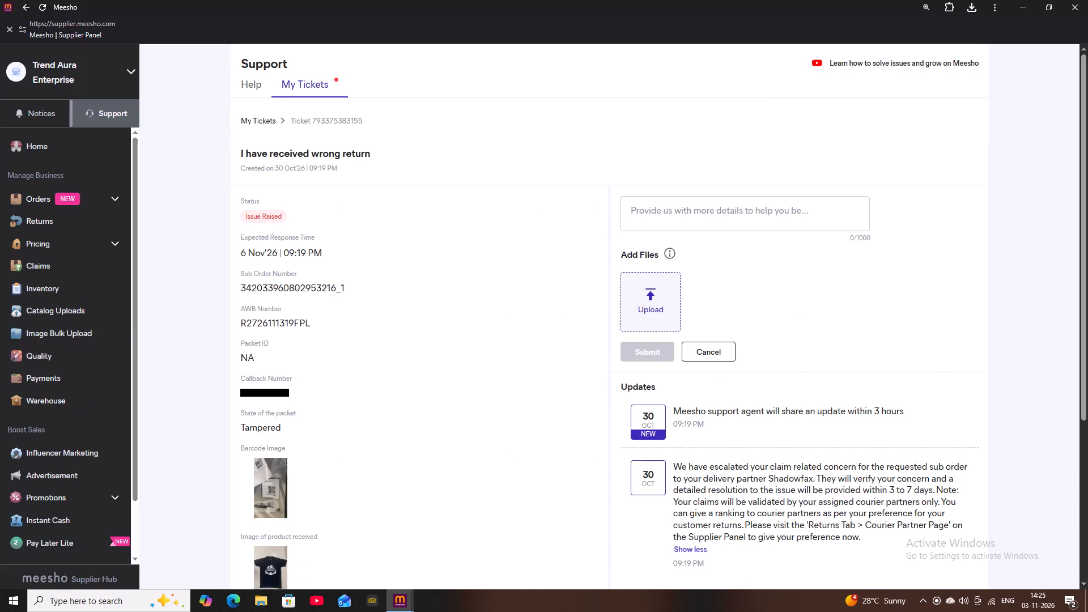
pyautogui.scroll(2, 690, 495)
pyautogui.scroll(1, 394, 438)
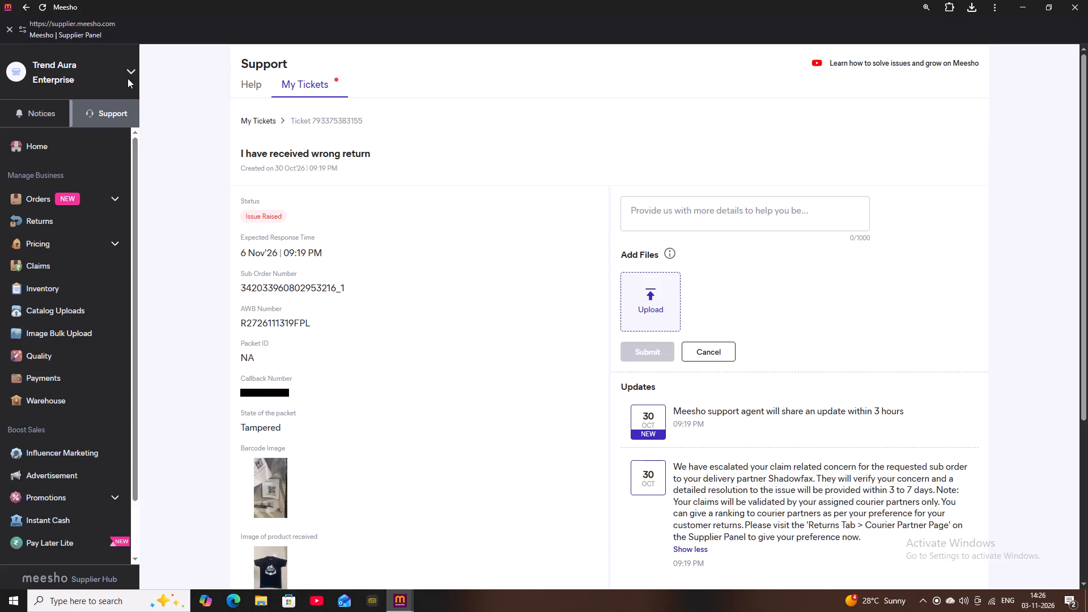
# Open the Meesho Warehouse page and examine its warehouse fees, reverse shipping fees and one-time charges per location.
pyautogui.click(70, 333)
pyautogui.click(67, 355)
pyautogui.click(62, 377)
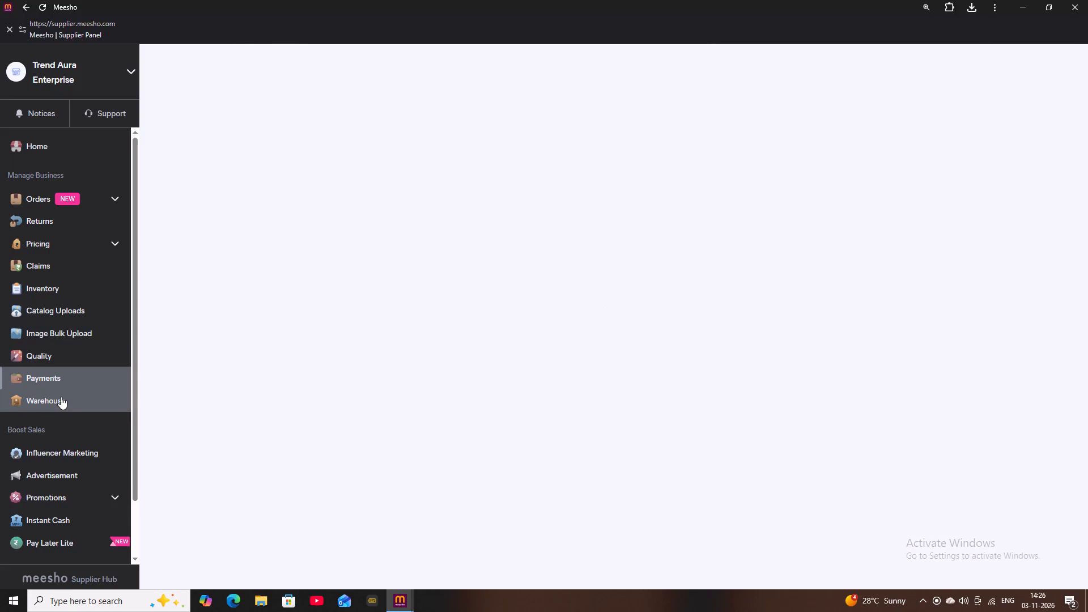
pyautogui.click(61, 397)
pyautogui.scroll(-3, 54, 451)
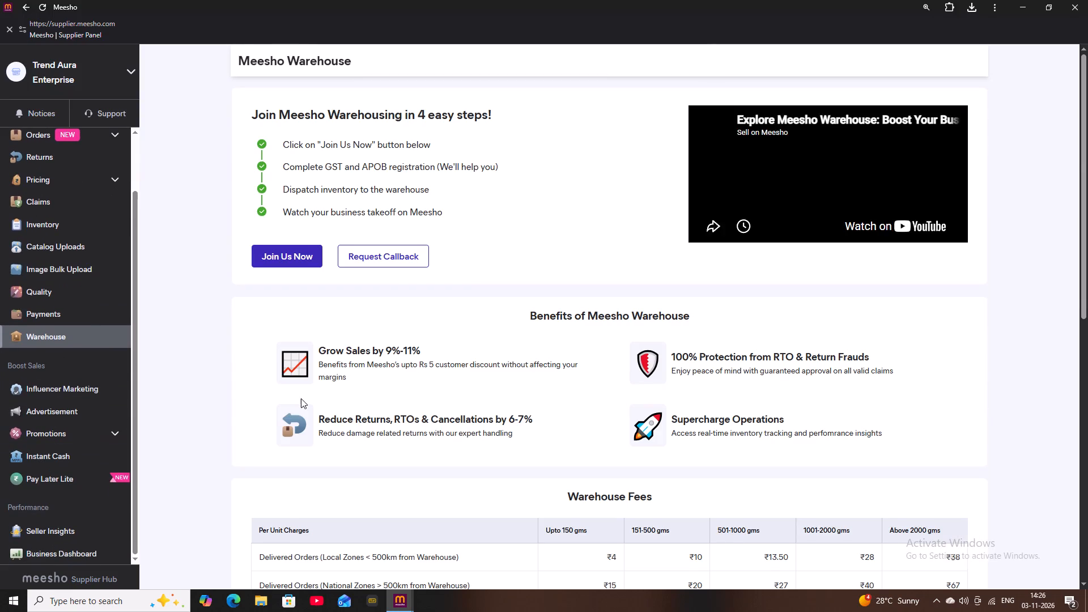
pyautogui.scroll(-4, 301, 398)
pyautogui.scroll(-2, 239, 402)
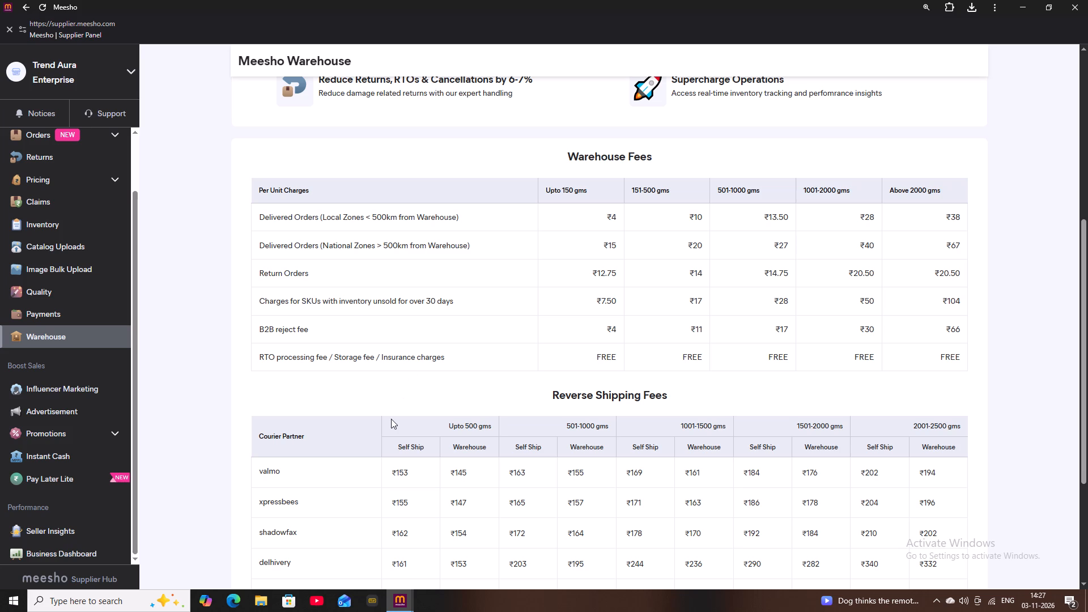
pyautogui.scroll(-1, 405, 471)
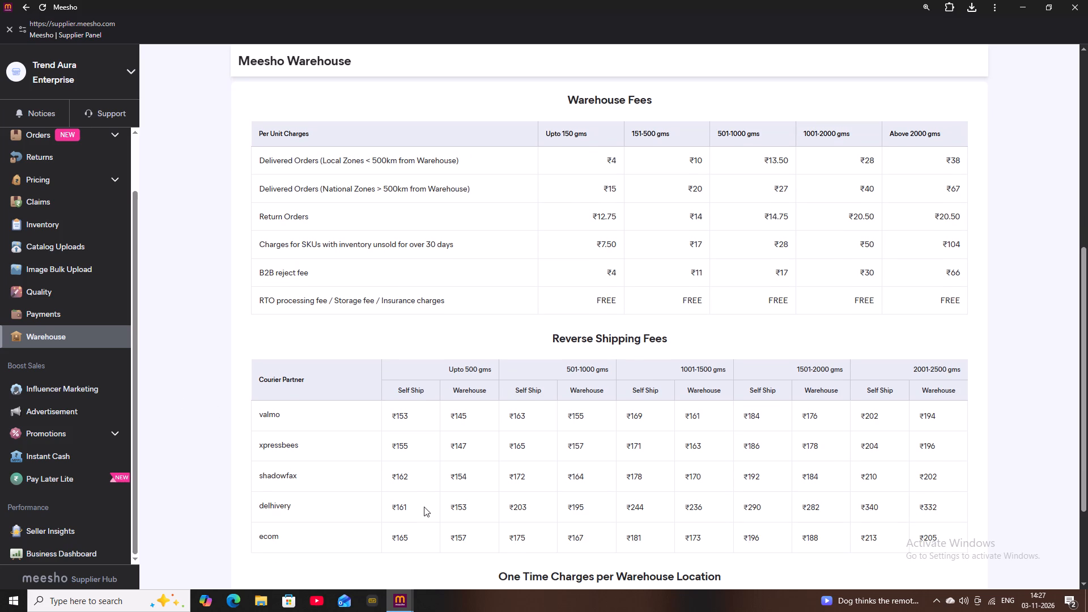
pyautogui.scroll(-2, 317, 496)
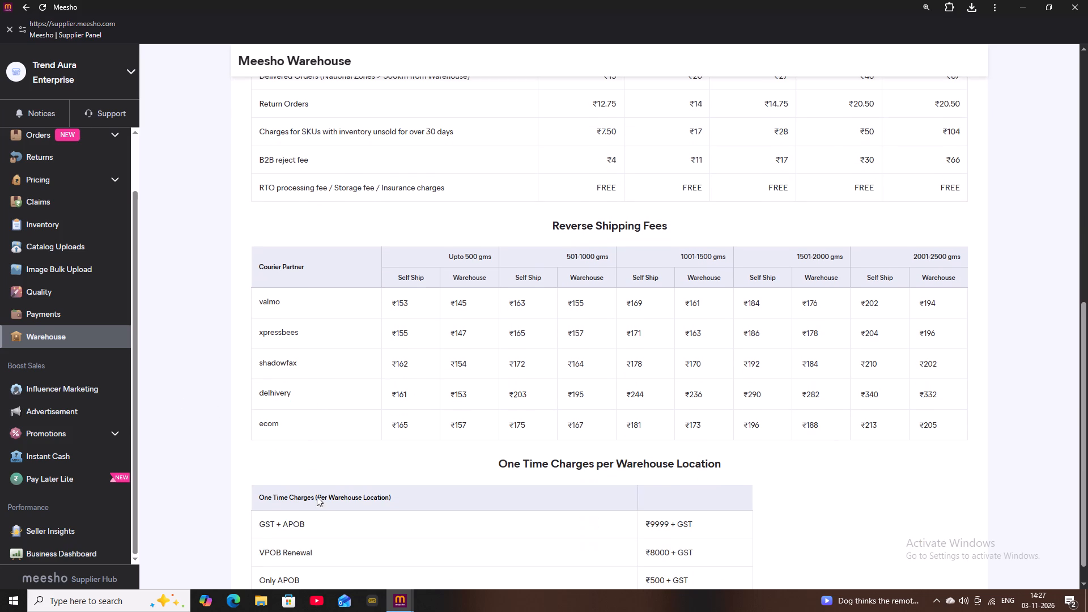
pyautogui.scroll(-2, 317, 496)
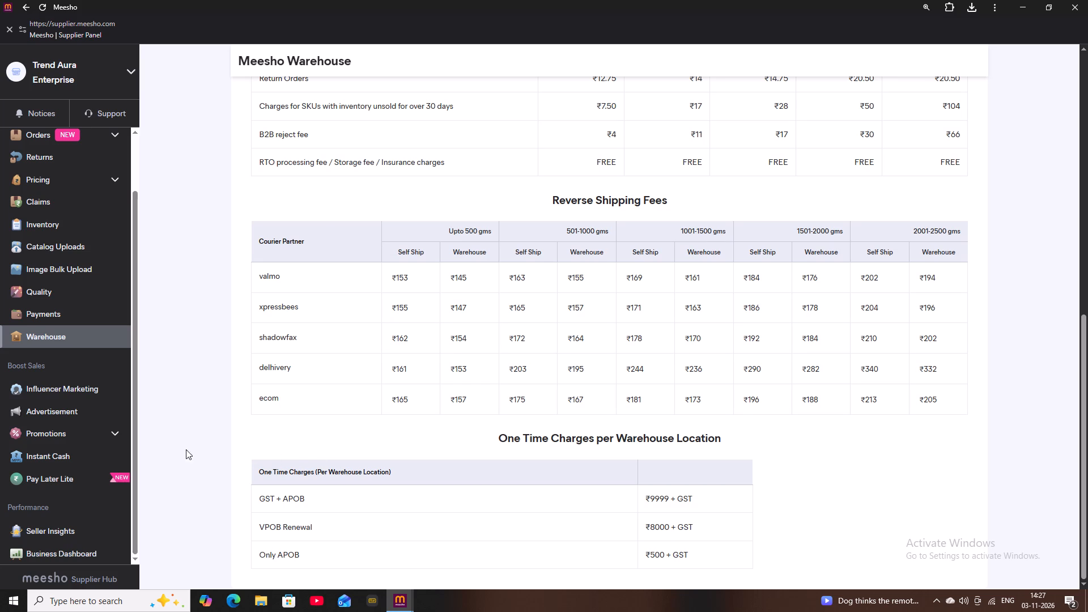
# Open the 22-Nov Miss & 6-dec FSMS sale event under promotions and review the discounts applied to the participating products.
pyautogui.click(67, 389)
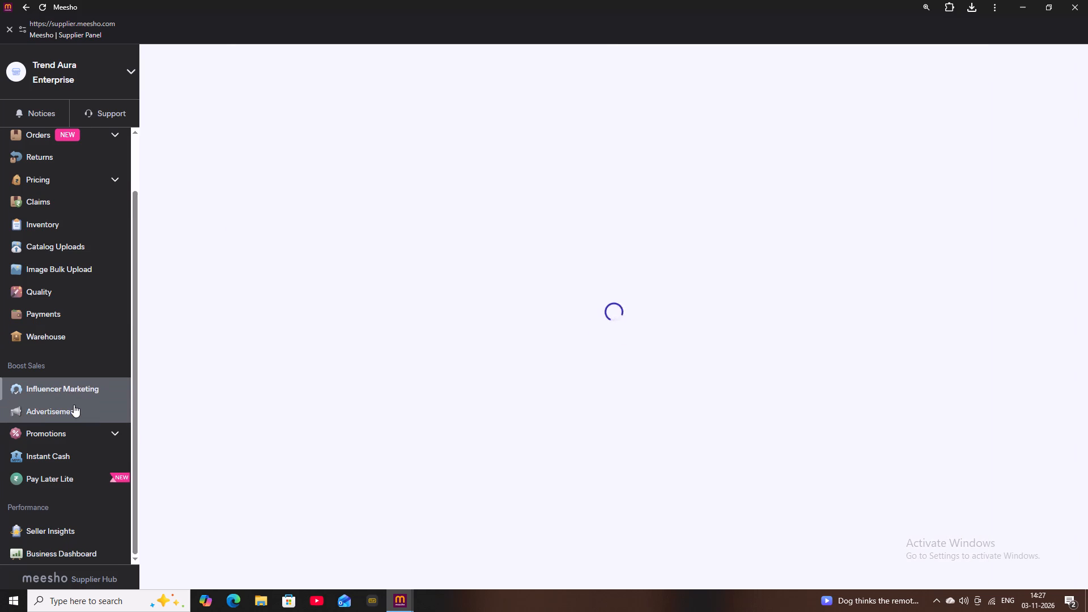
pyautogui.click(74, 405)
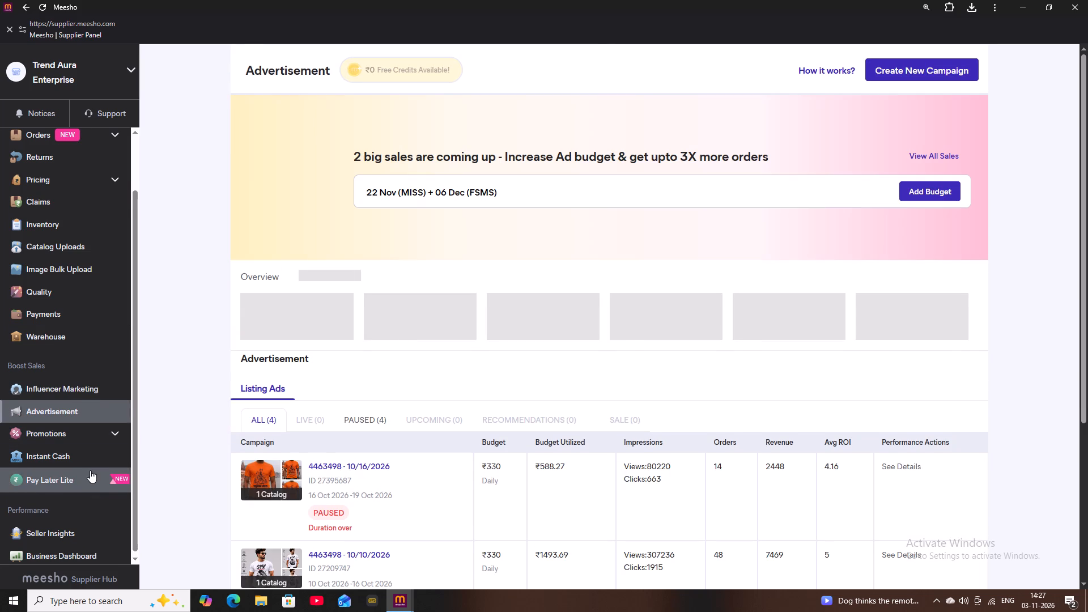
pyautogui.click(75, 436)
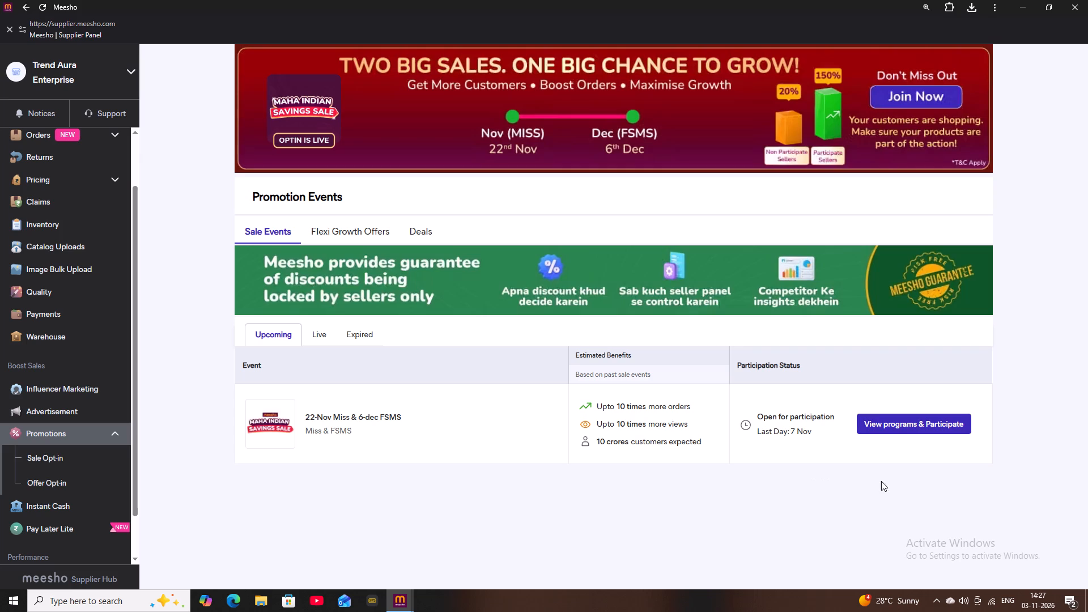
pyautogui.click(926, 431)
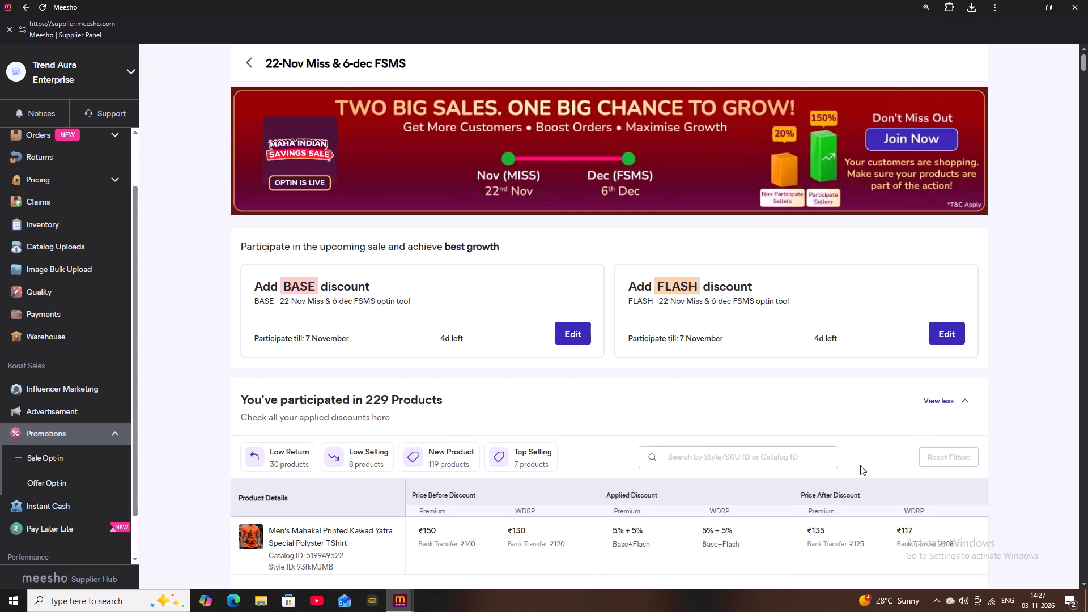
pyautogui.scroll(-2, 593, 445)
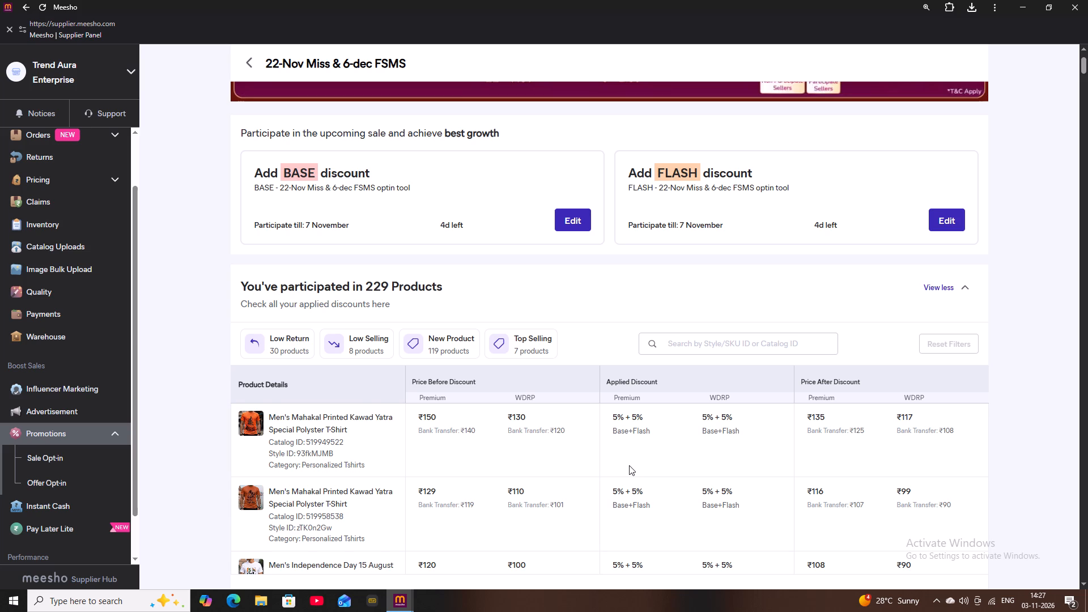
pyautogui.scroll(-1, 629, 465)
pyautogui.scroll(-1, 576, 460)
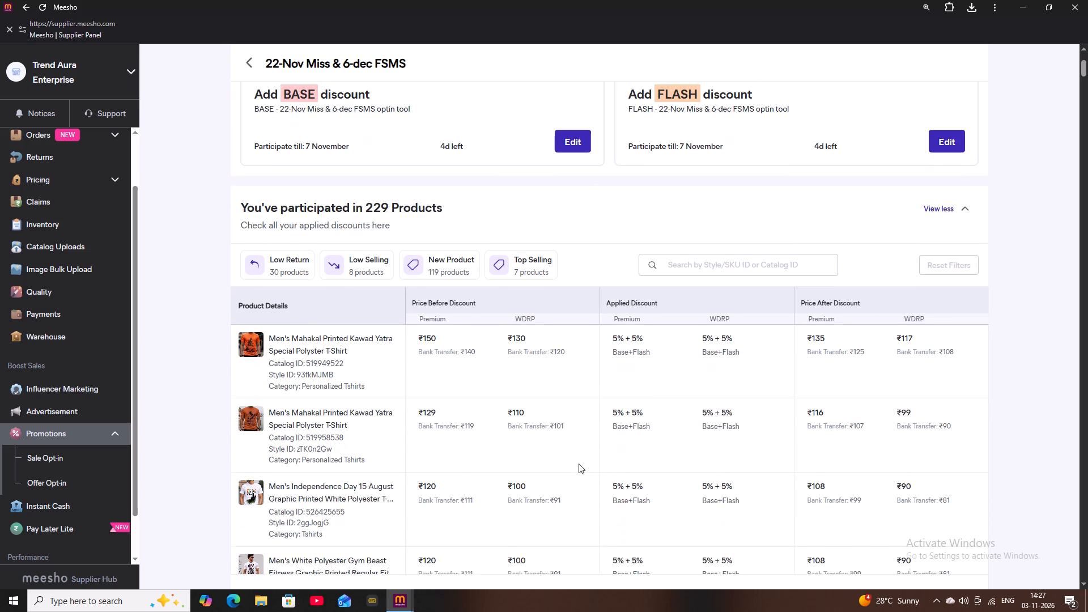
pyautogui.scroll(-3, 579, 464)
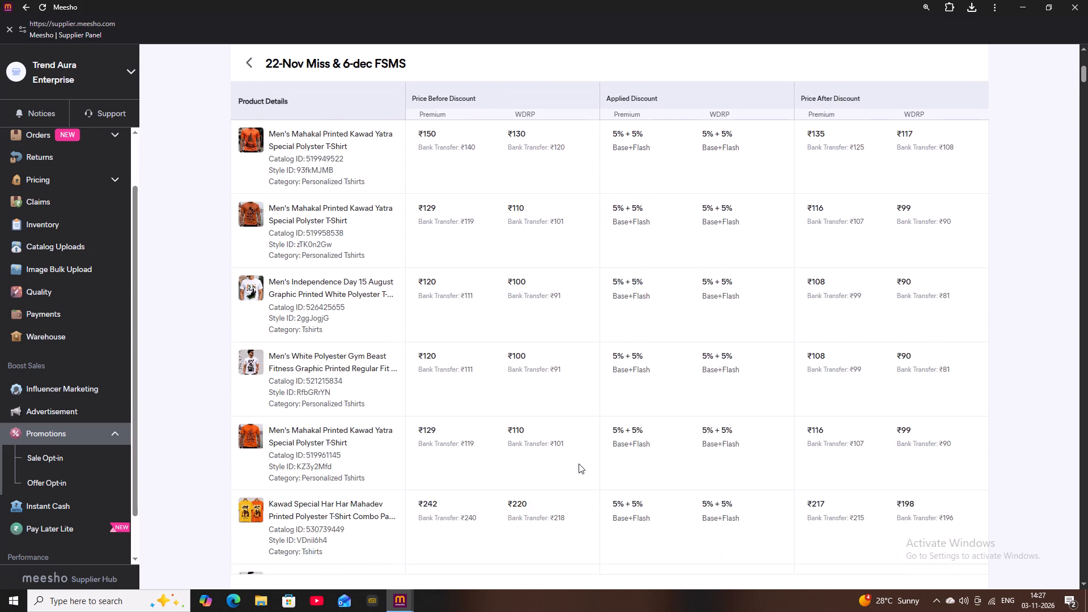
pyautogui.scroll(7, 579, 464)
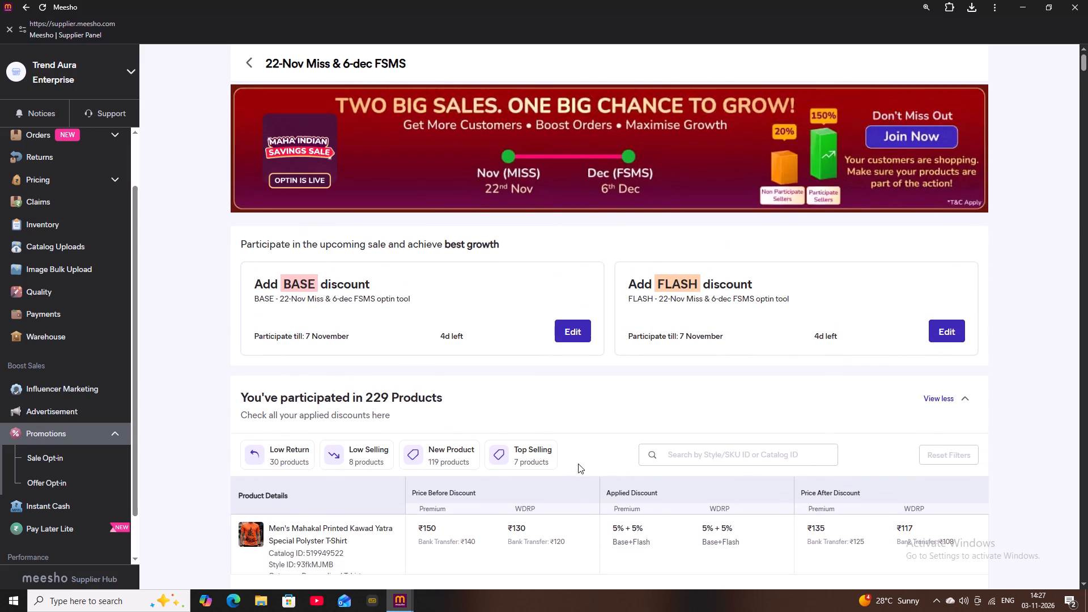
# Filter the participating products to Low Selling and review their prices and applied discounts.
pyautogui.click(381, 454)
pyautogui.scroll(-9, 558, 474)
pyautogui.scroll(6, 558, 474)
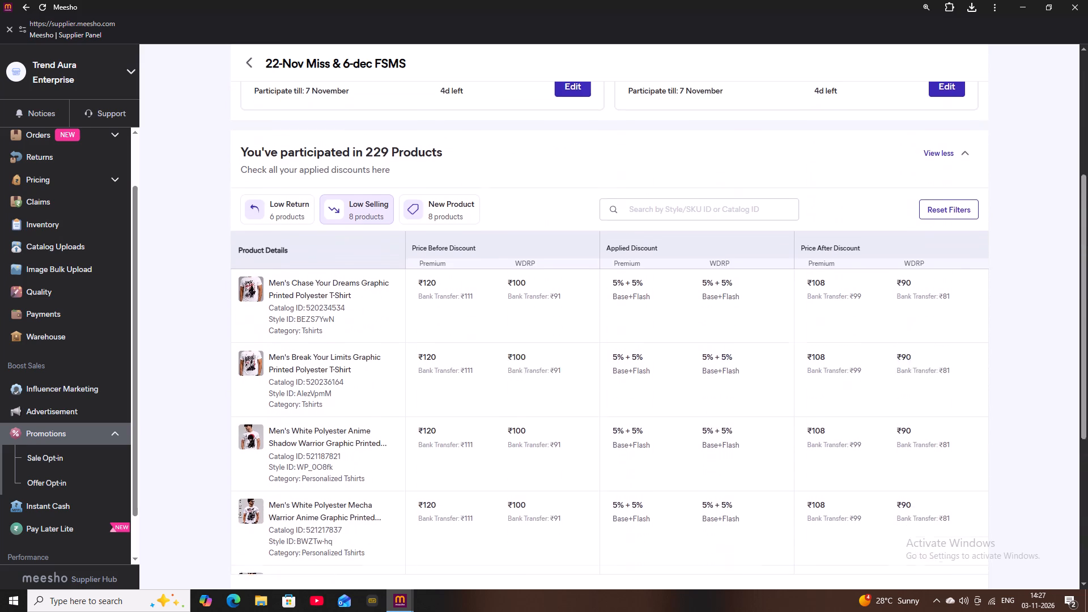
pyautogui.scroll(4, 558, 474)
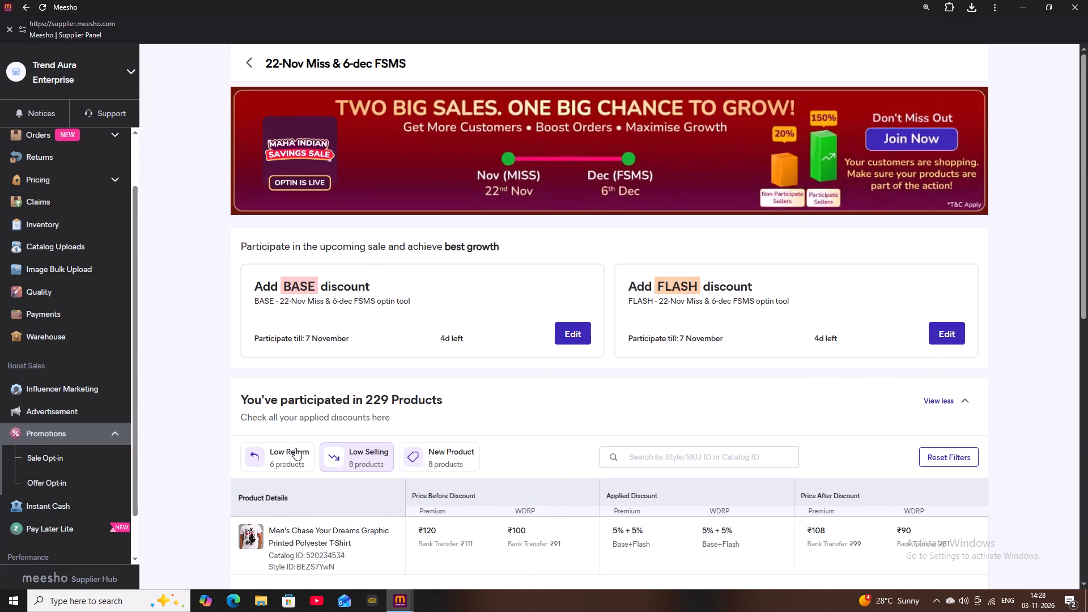
# Add the Low Return filter to the Low Selling products and review the prices and discounts in the narrowed list.
pyautogui.click(295, 448)
pyautogui.scroll(-2, 454, 457)
pyautogui.scroll(3, 454, 457)
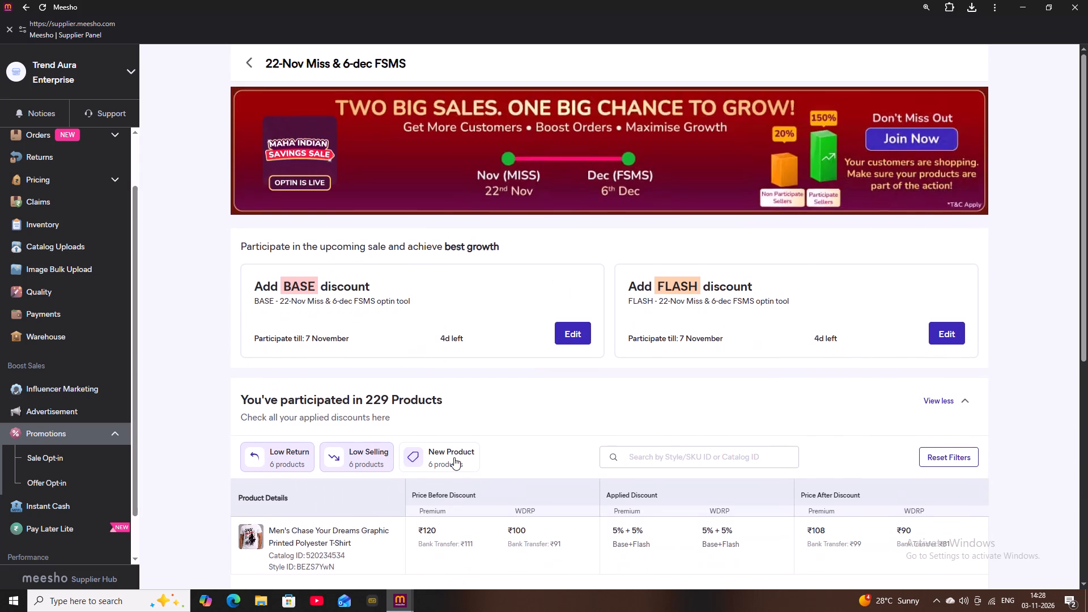
pyautogui.scroll(-5, 454, 457)
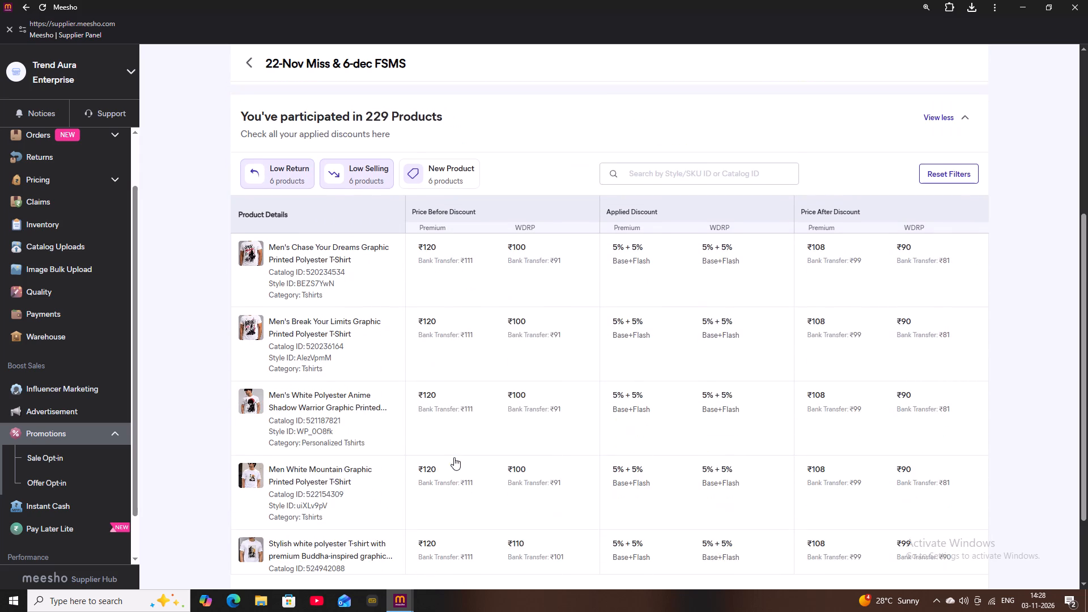
pyautogui.scroll(-4, 454, 457)
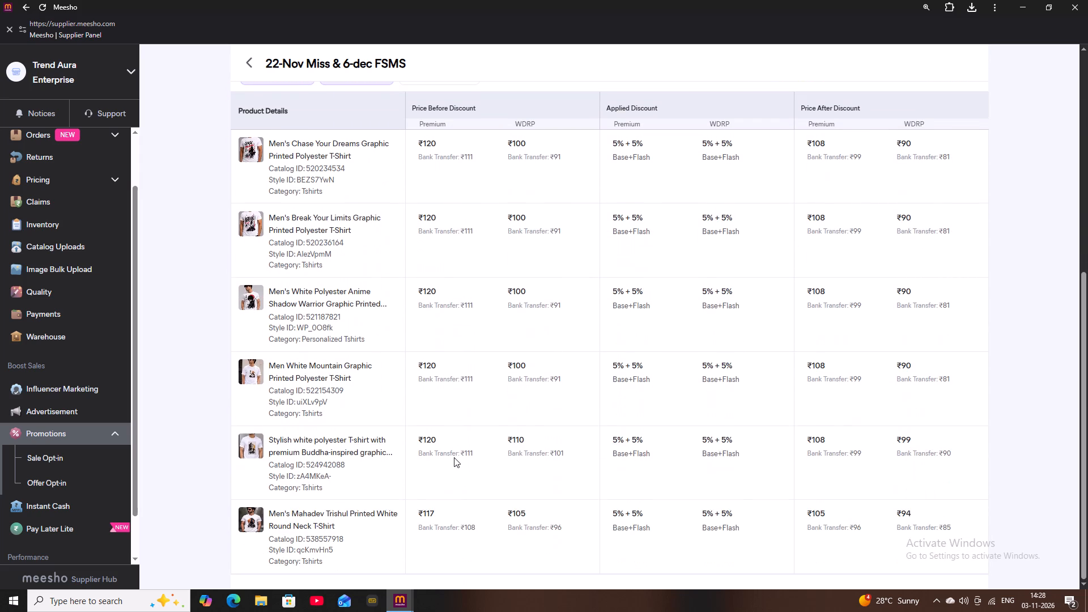
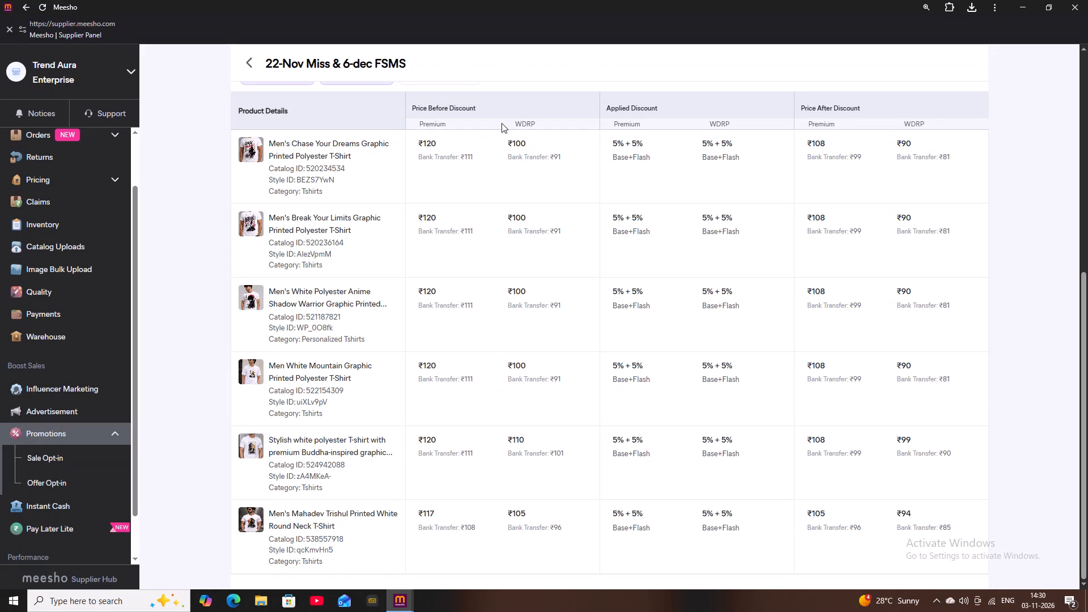
# Open the promotions offer opt-in page, dismiss the Flexi Growth Offers notice and review the products' prices and deal status.
pyautogui.click(93, 486)
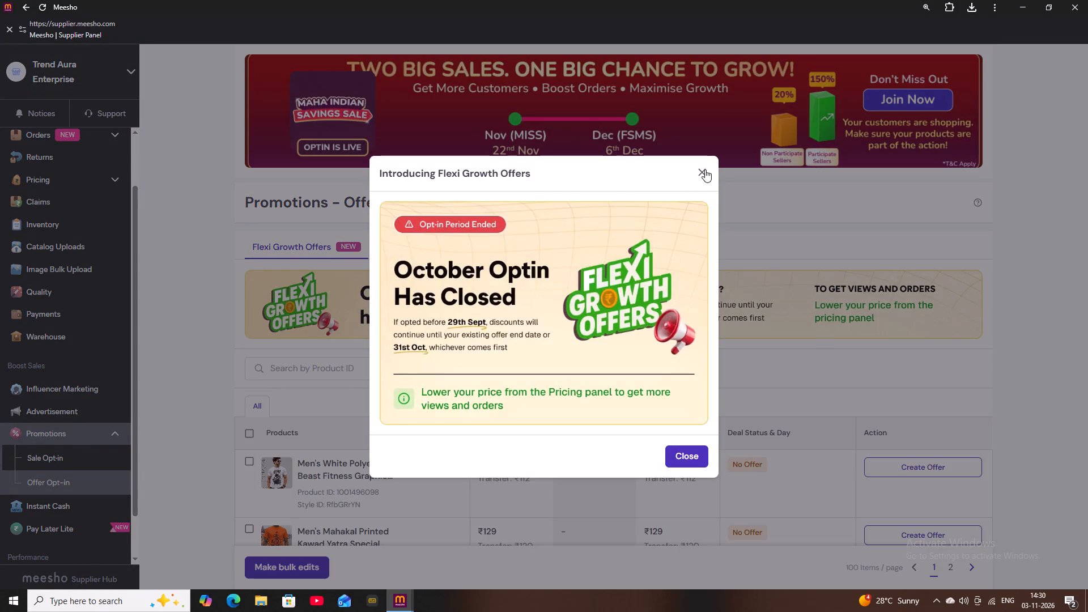
pyautogui.click(703, 169)
pyautogui.scroll(-3, 943, 304)
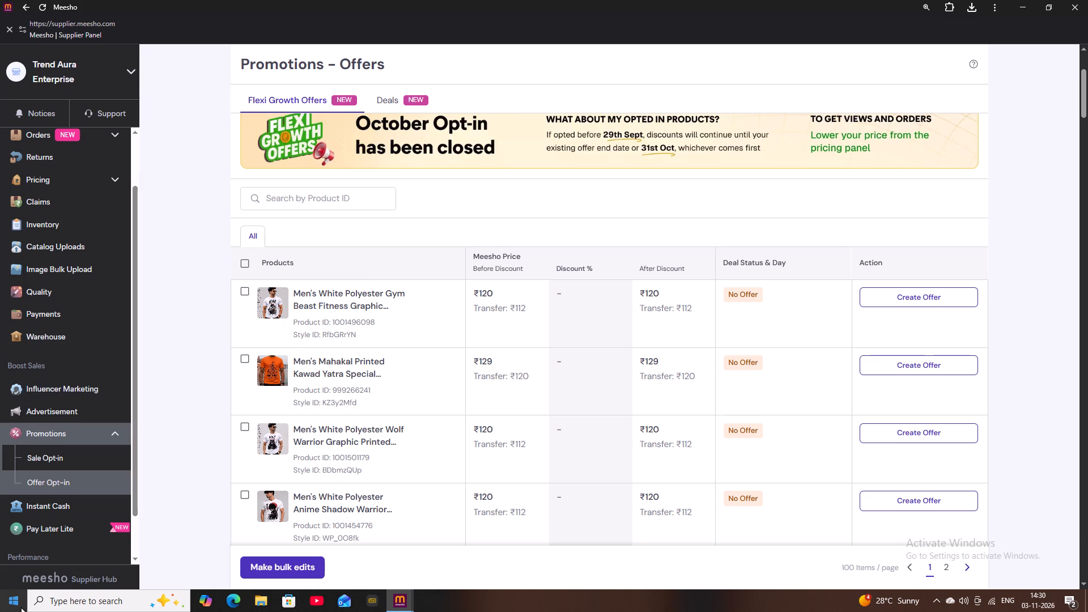
pyautogui.scroll(-6, 84, 503)
# View the Seller Insights subscription offer without subscribing, return to the promotions offers page and minimise the supplier panel.
pyautogui.click(74, 528)
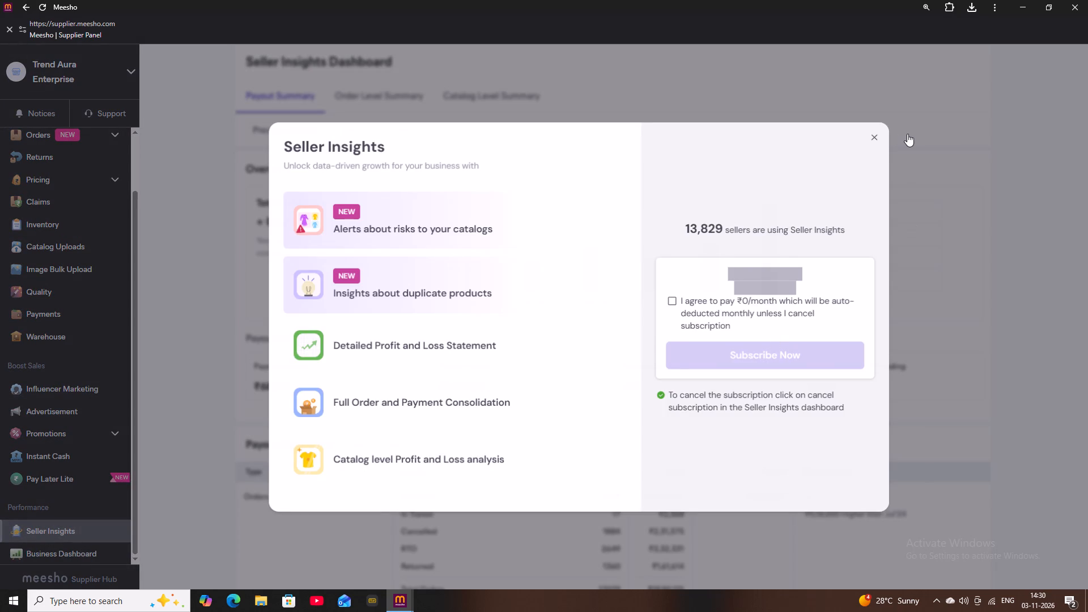
pyautogui.click(907, 134)
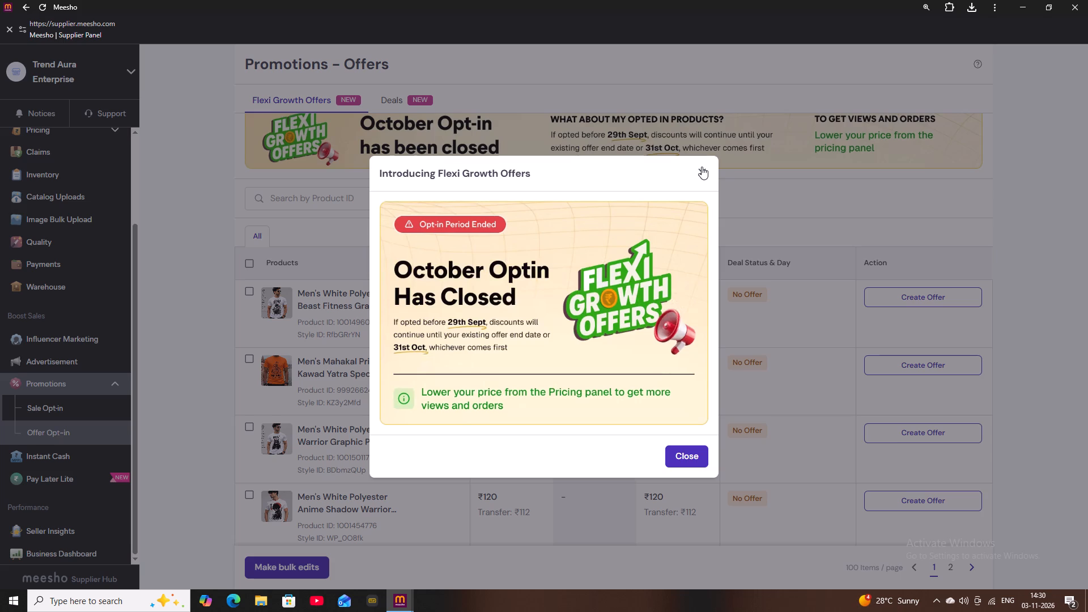
pyautogui.click(702, 167)
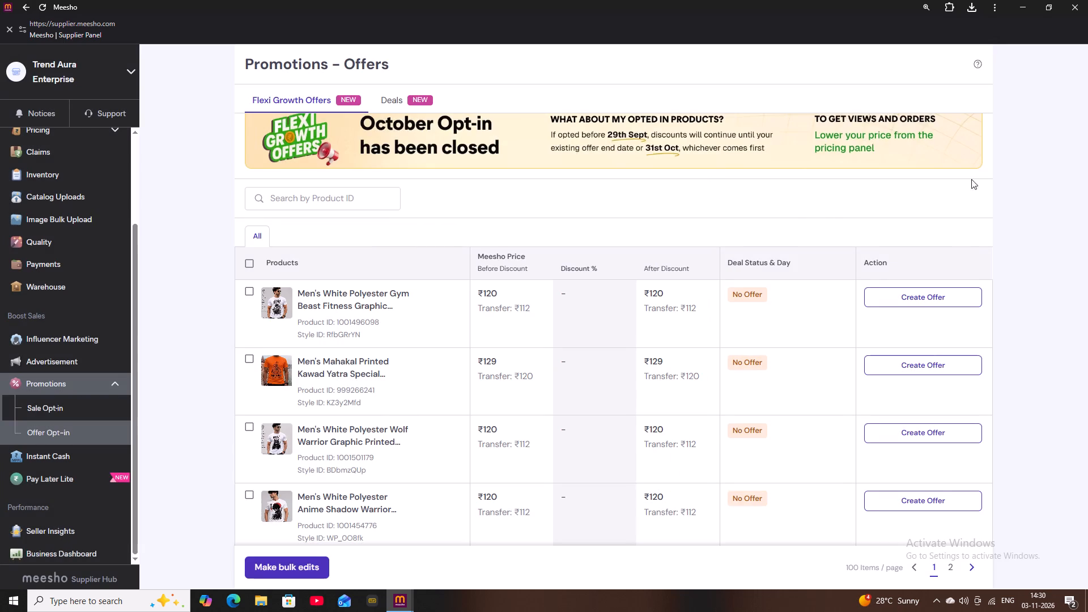
pyautogui.click(1087, 0)
pyautogui.rightClick(1087, 0)
pyautogui.click(1087, 0)
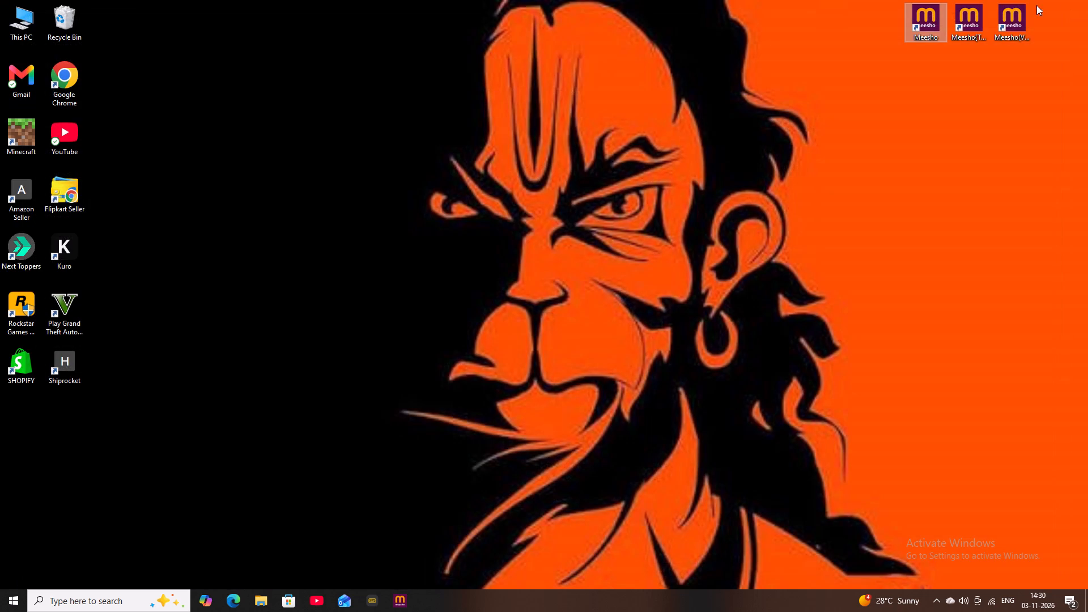
# Switch to the Meesho(TRENDY) supplier panel and check its pending orders, including the product image, and its on-hold orders.
pyautogui.doubleClick(980, 13)
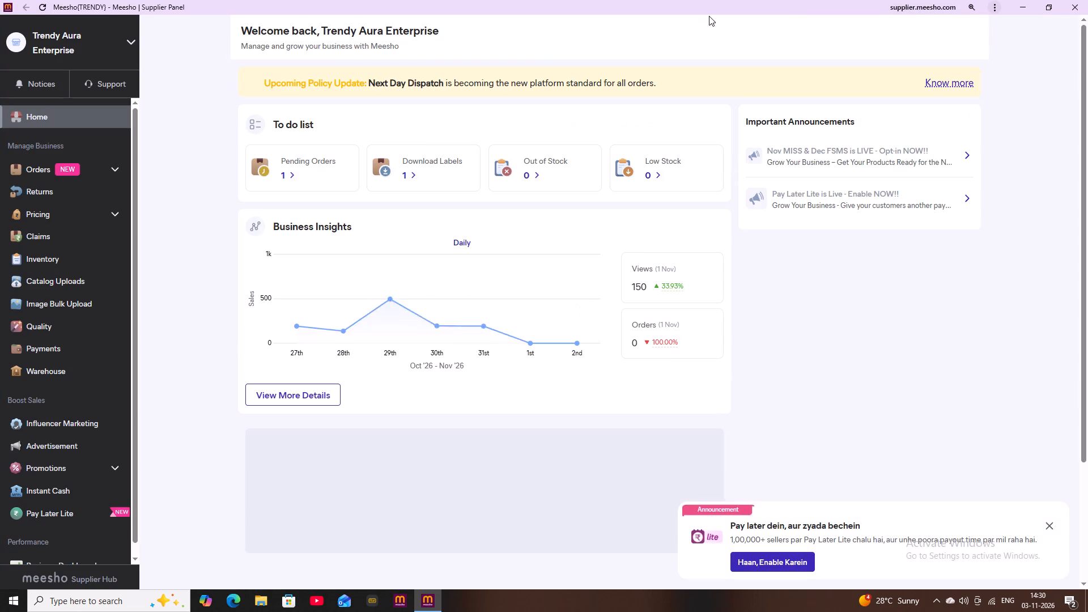
pyautogui.click(83, 175)
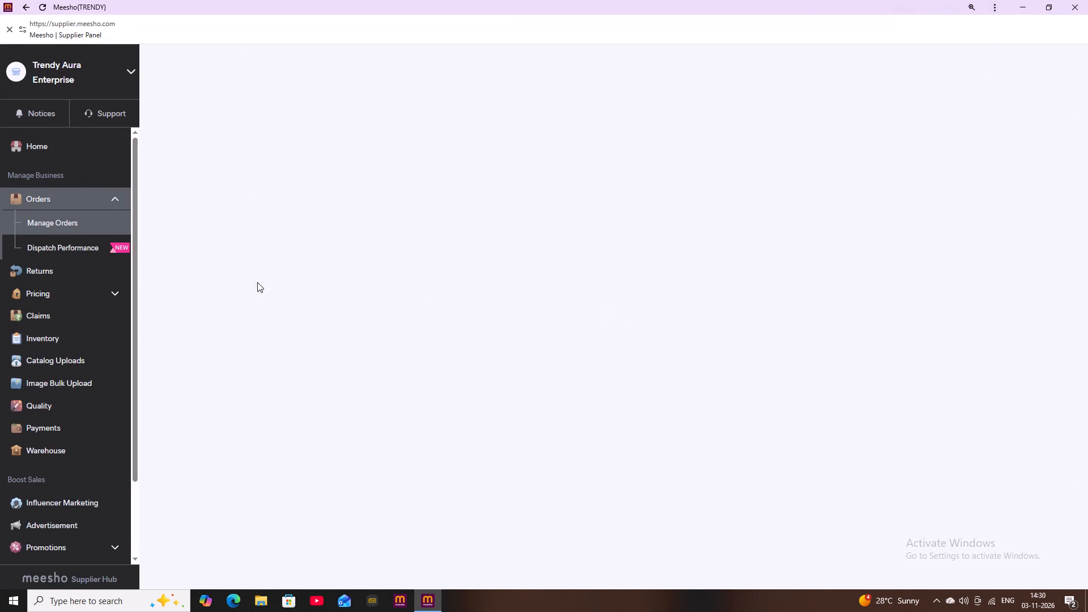
pyautogui.scroll(-7, 290, 292)
pyautogui.scroll(-2, 266, 399)
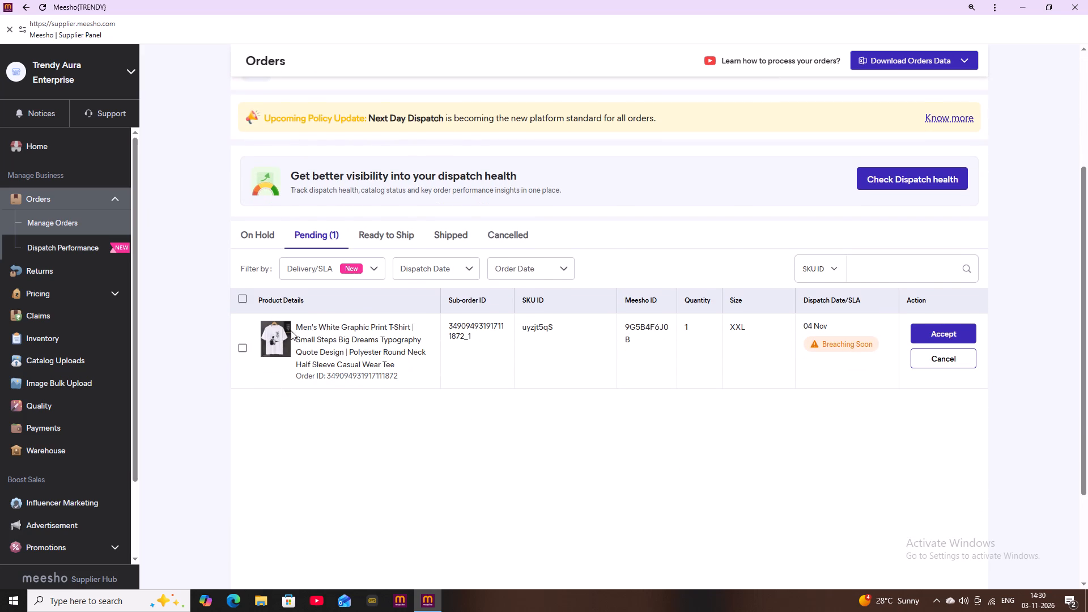
pyautogui.click(291, 330)
pyautogui.click(279, 330)
pyautogui.click(700, 96)
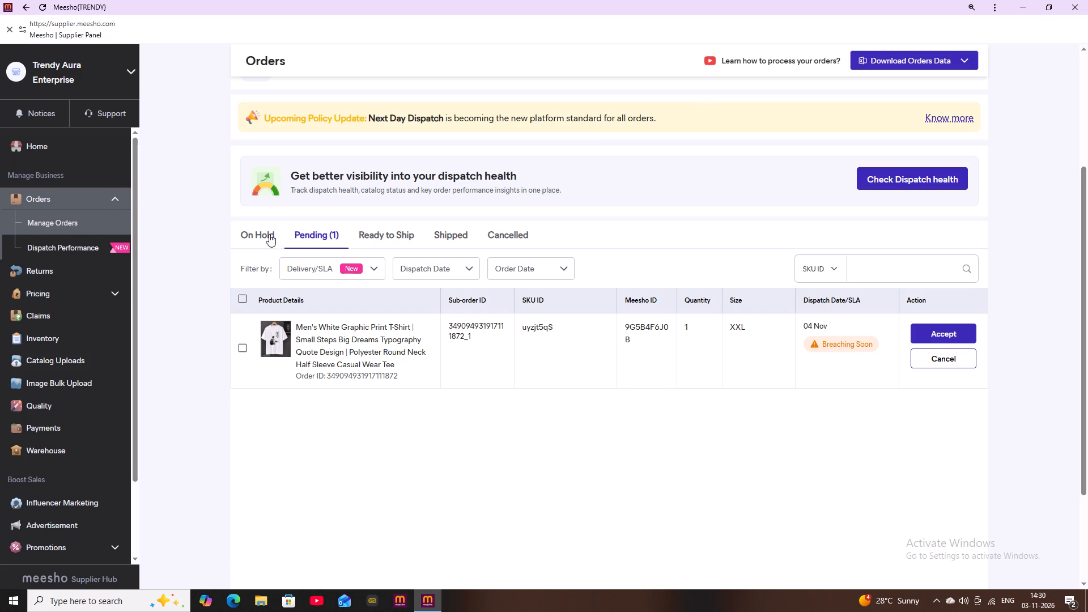
pyautogui.click(254, 235)
pyautogui.scroll(-1, 326, 388)
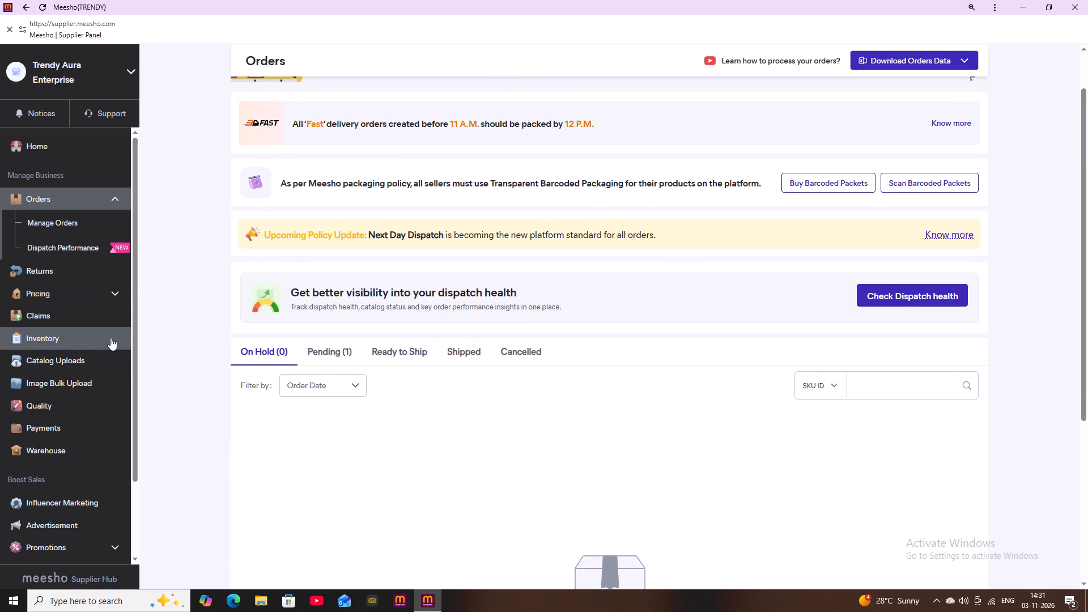
# Open the Trendy Aura Enterprise business dashboard and review its business overview and product performance for the last 7 days.
pyautogui.moveTo(135, 364); pyautogui.dragTo(131, 512)
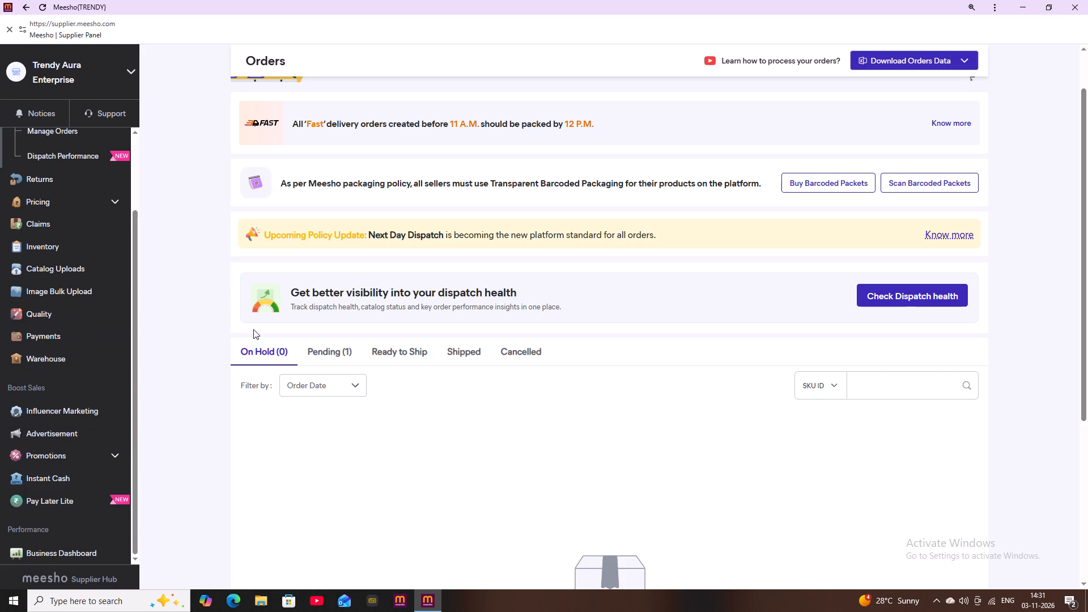
pyautogui.click(61, 555)
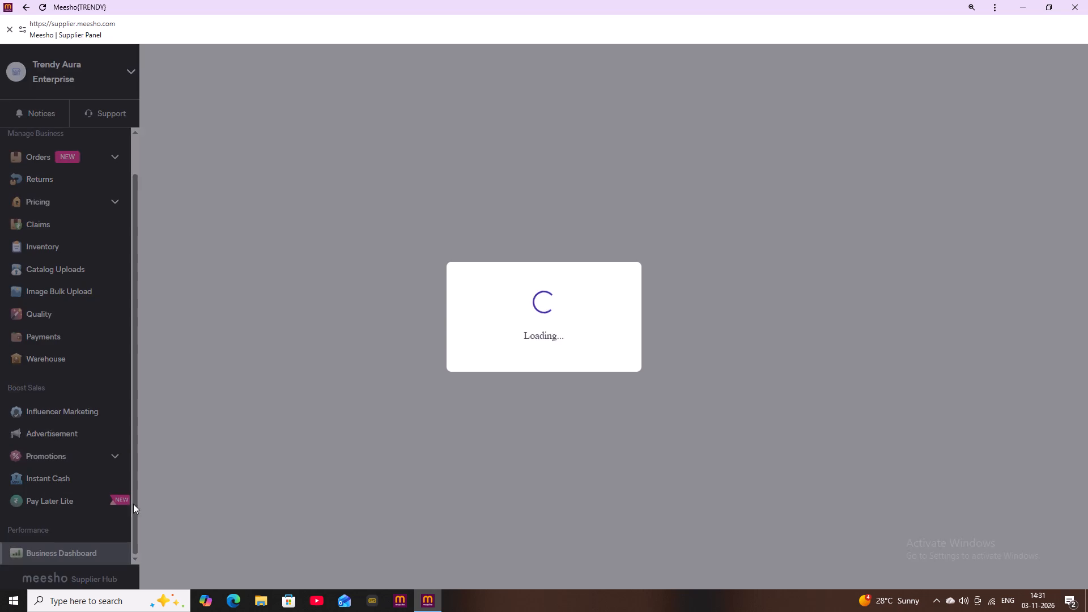
pyautogui.scroll(-3, 383, 434)
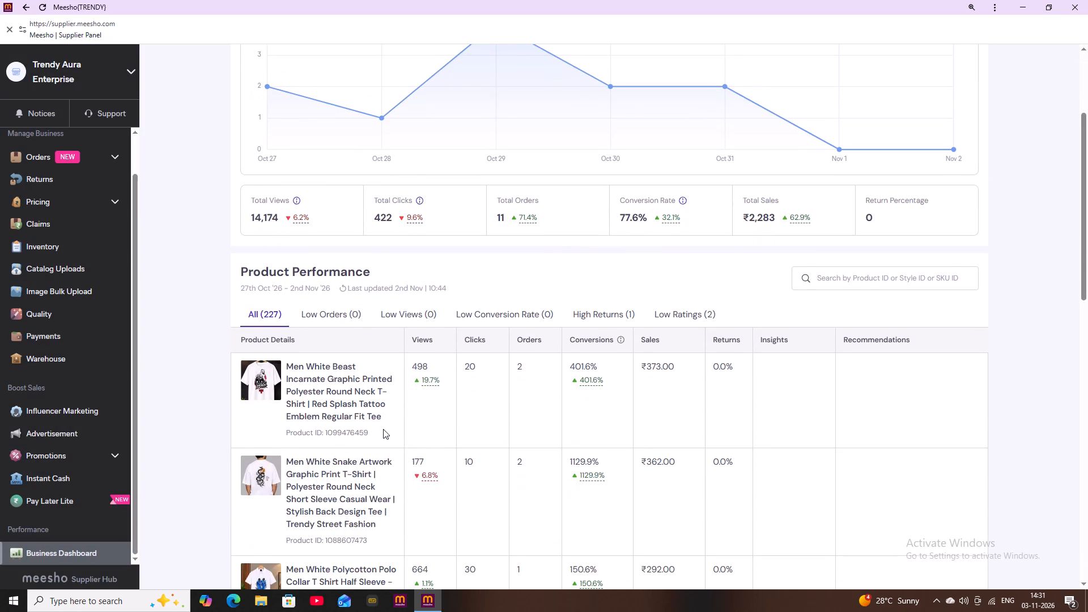
pyautogui.scroll(-9, 384, 423)
pyautogui.scroll(14, 385, 420)
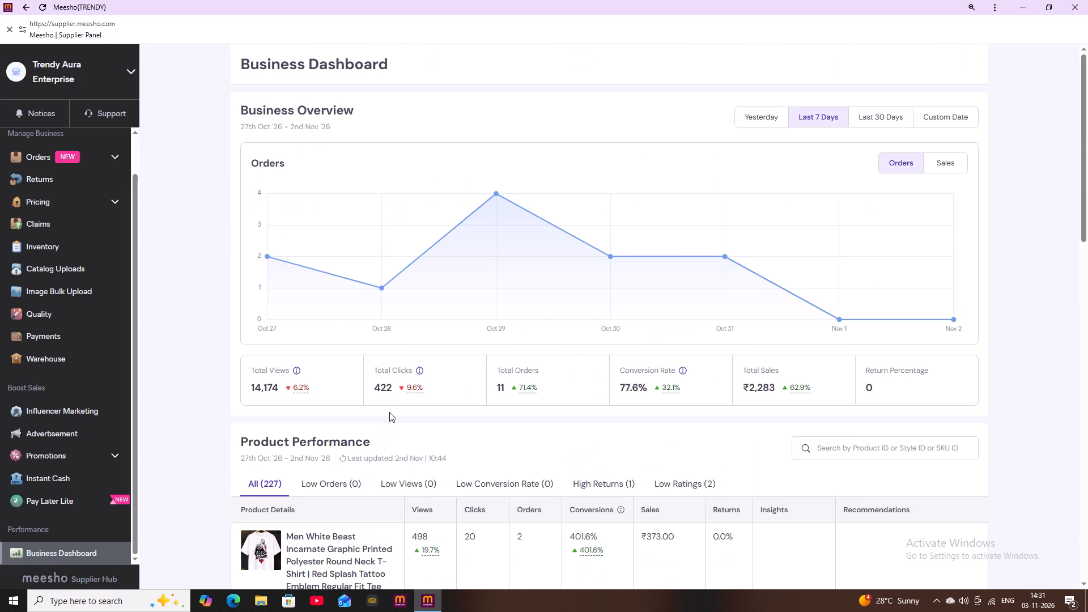
# Check the product quality score and customer feedback for Trendy Aura Enterprise, and minimise its supplier panel.
pyautogui.click(74, 312)
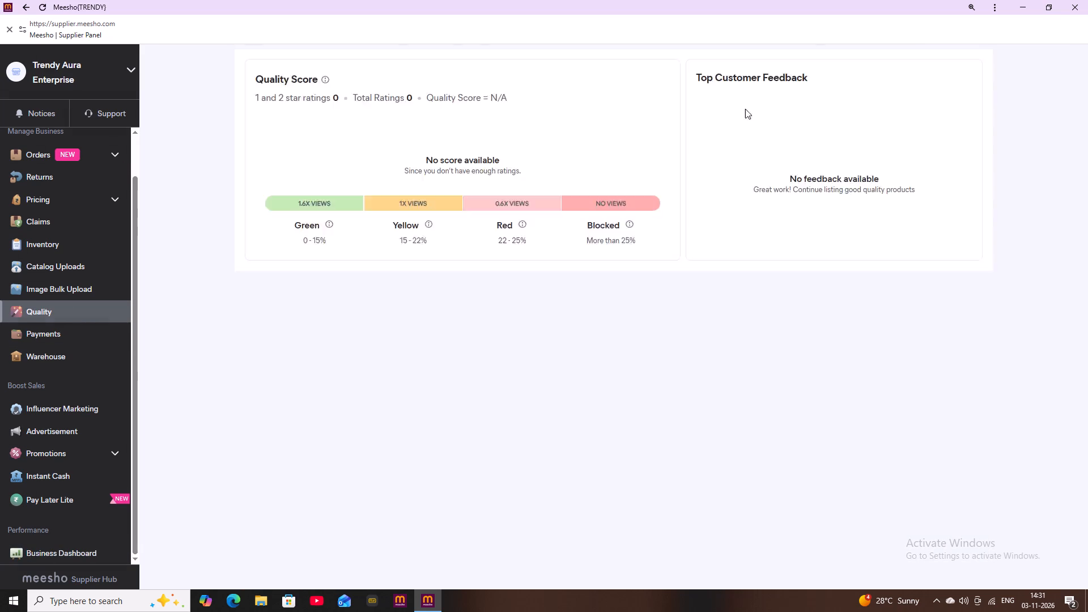
pyautogui.click(1029, 7)
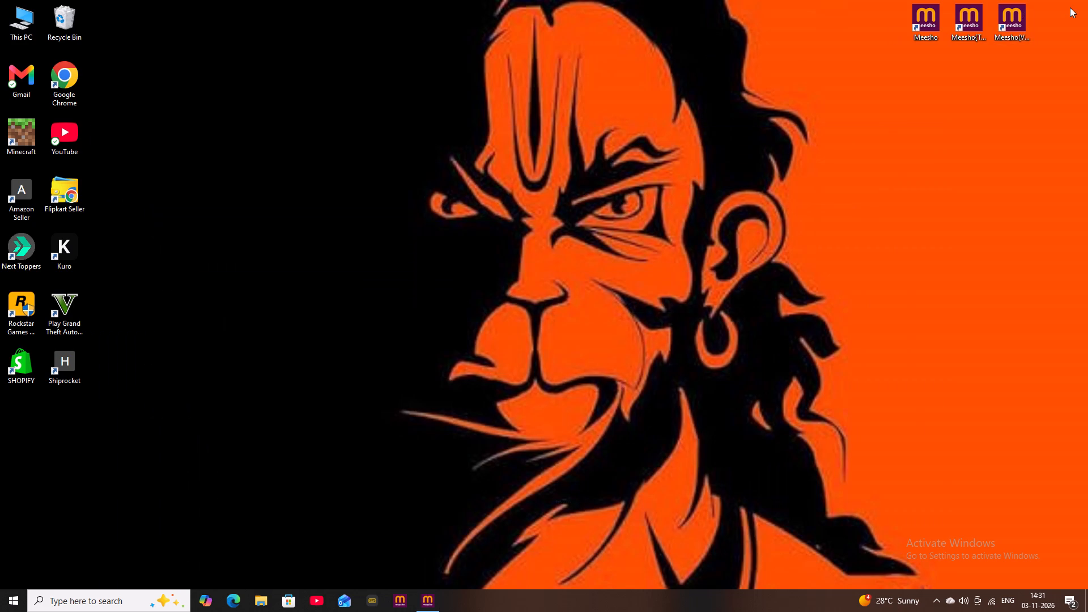
# Switch to the Meesho(VASU) supplier panel, dismiss the Pay Later Lite notice and check the product quality page.
pyautogui.doubleClick(1008, 4)
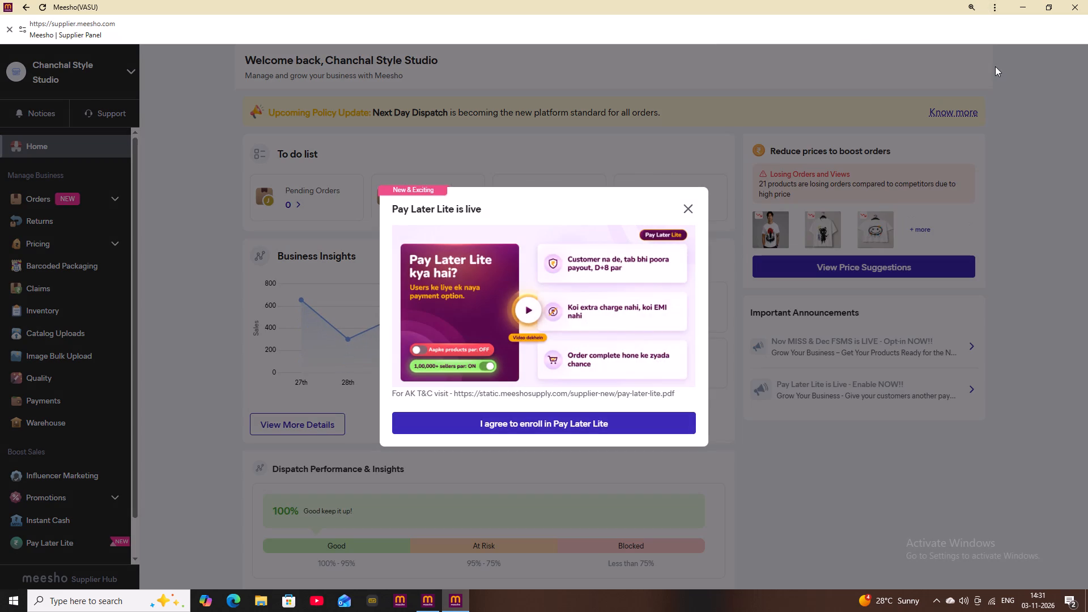
pyautogui.click(687, 210)
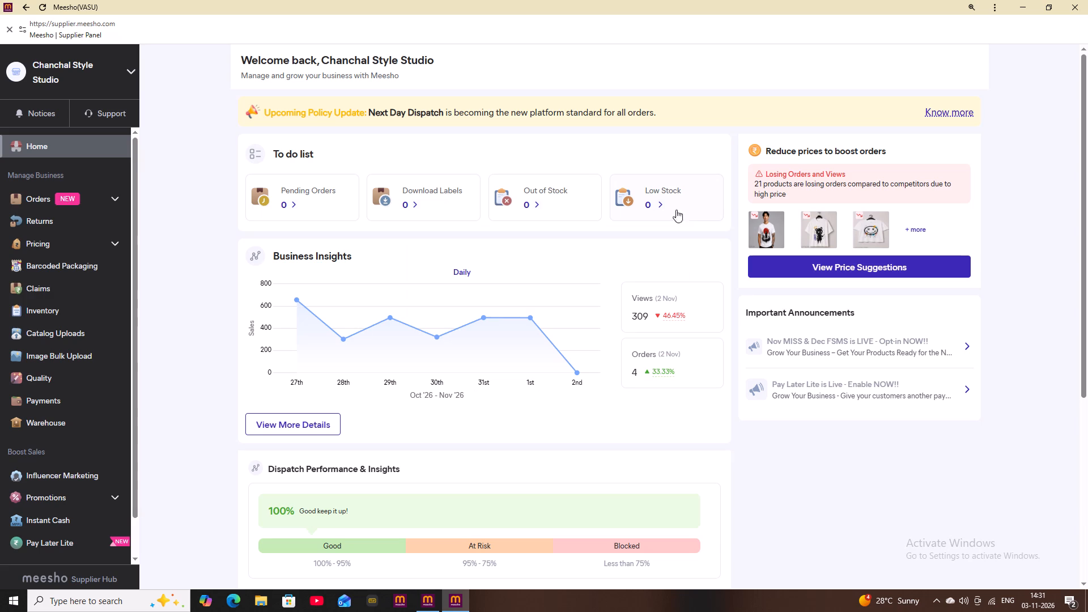
pyautogui.click(69, 379)
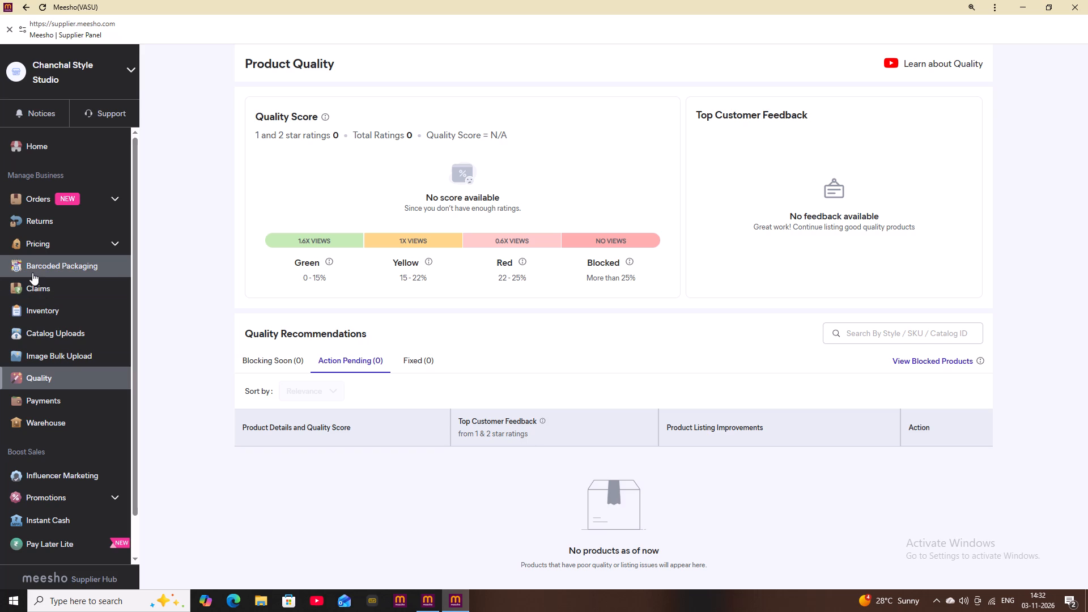
# Open the catalog uploads page for Chanchal Style Studio, check its upload overview and minimise the panel.
pyautogui.click(67, 325)
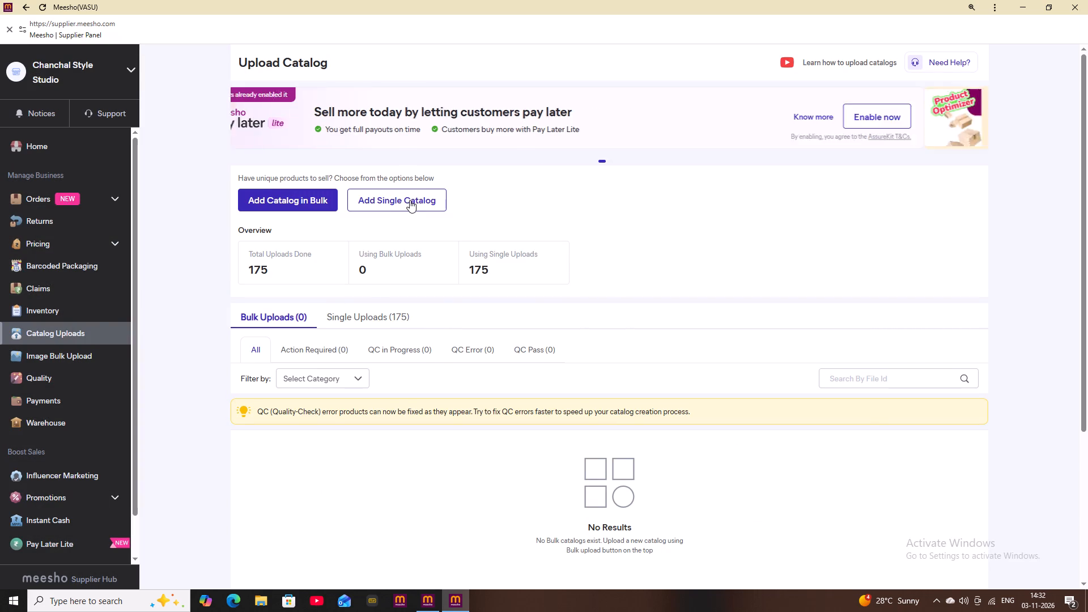
pyautogui.click(1019, 3)
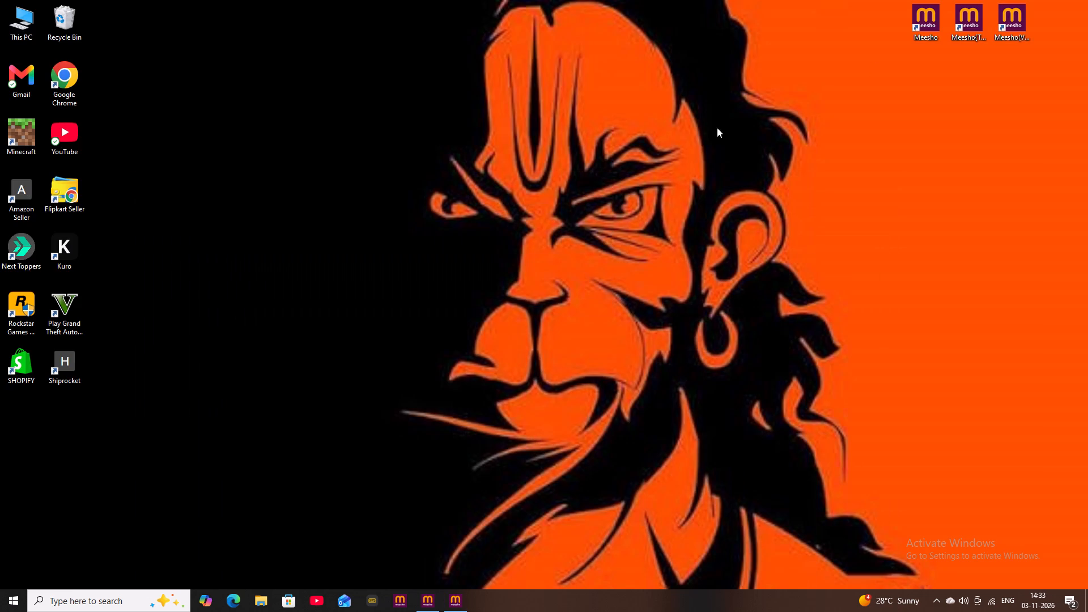
# Launch Kuro from the desktop.
pyautogui.doubleClick(74, 246)
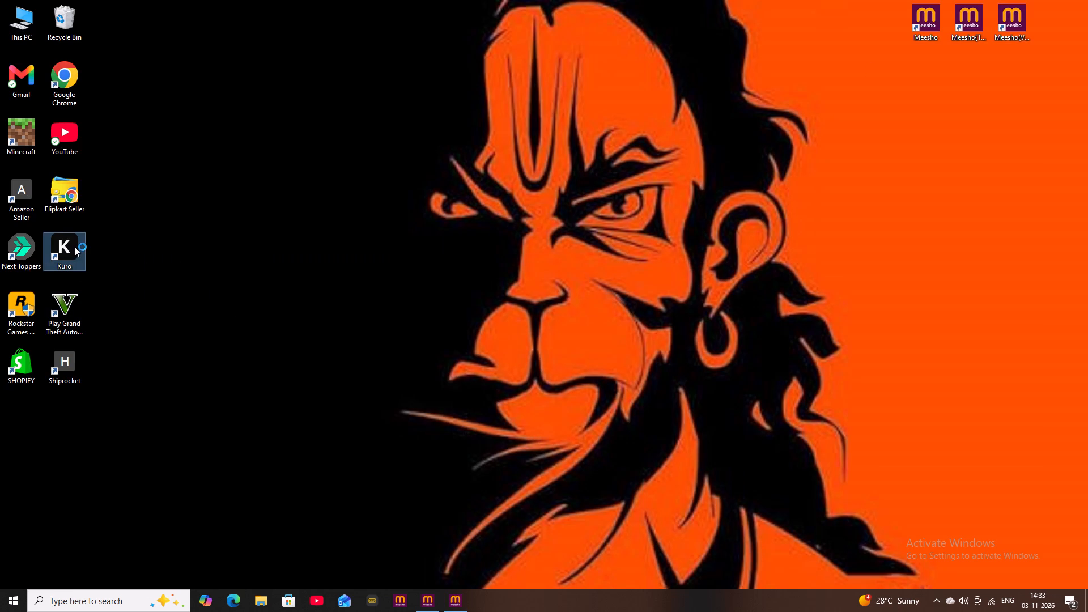